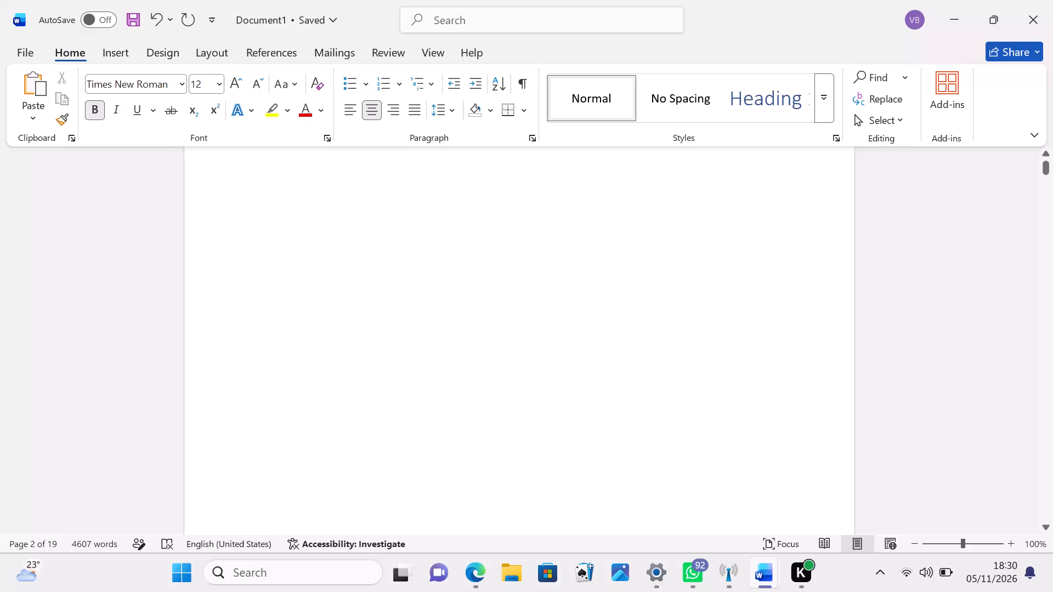
pyautogui.scroll(5, 284, 331)
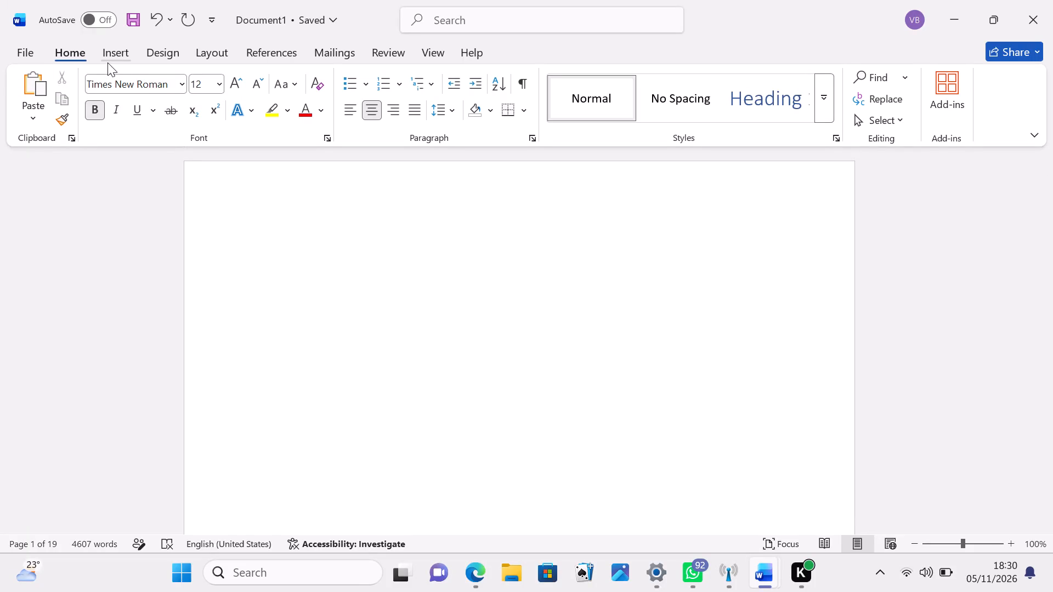
pyautogui.click(111, 56)
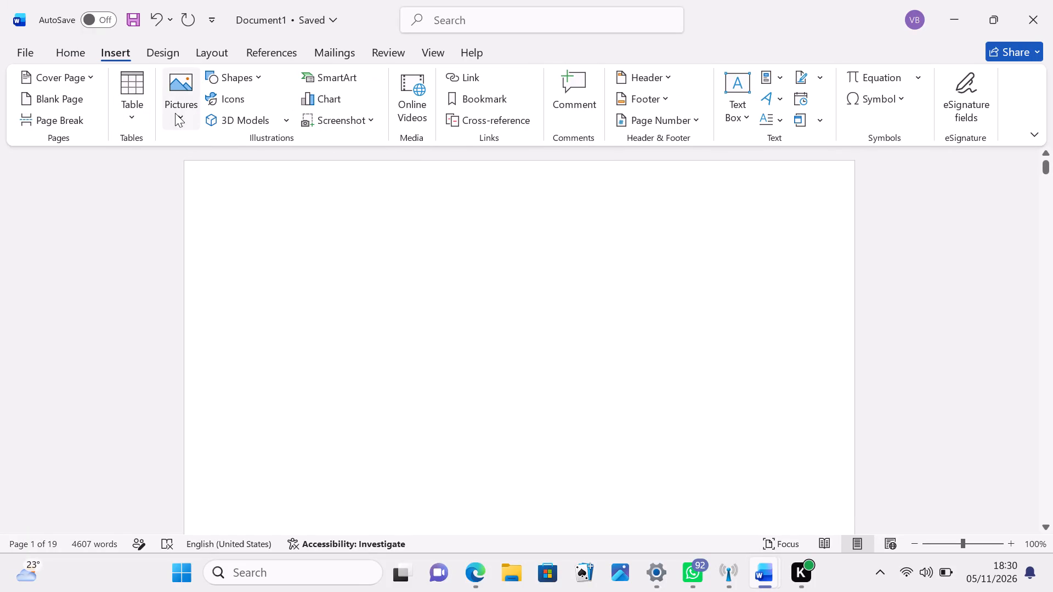
pyautogui.click(175, 113)
pyautogui.click(218, 166)
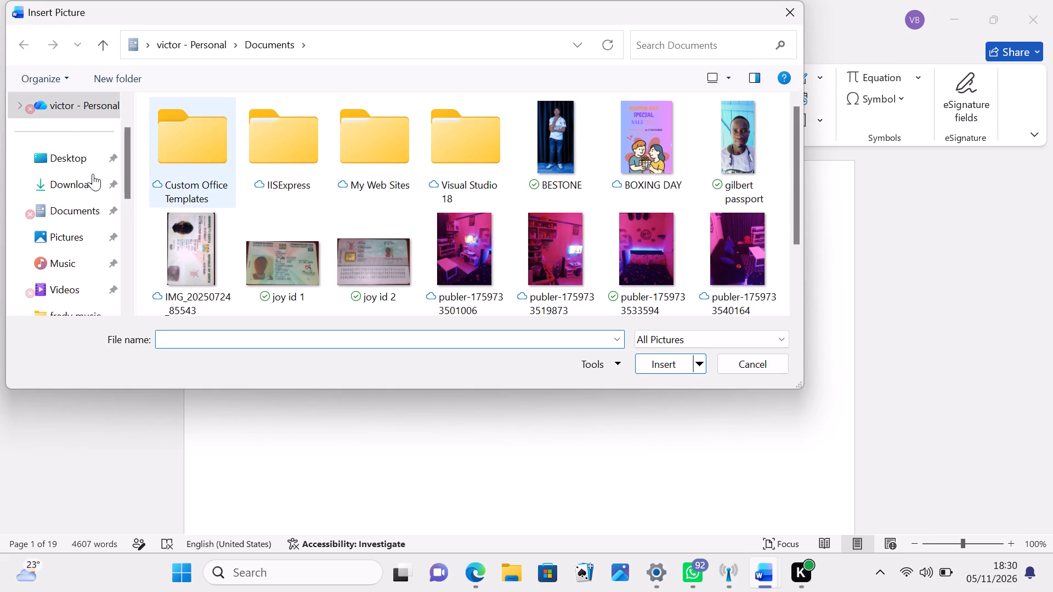
pyautogui.click(66, 179)
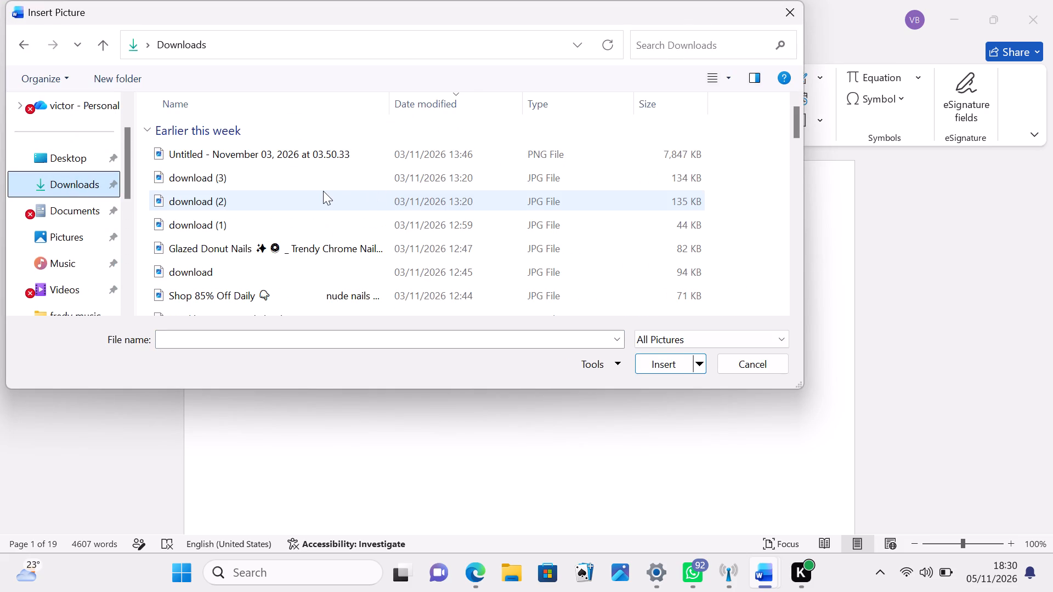
pyautogui.scroll(-6, 323, 191)
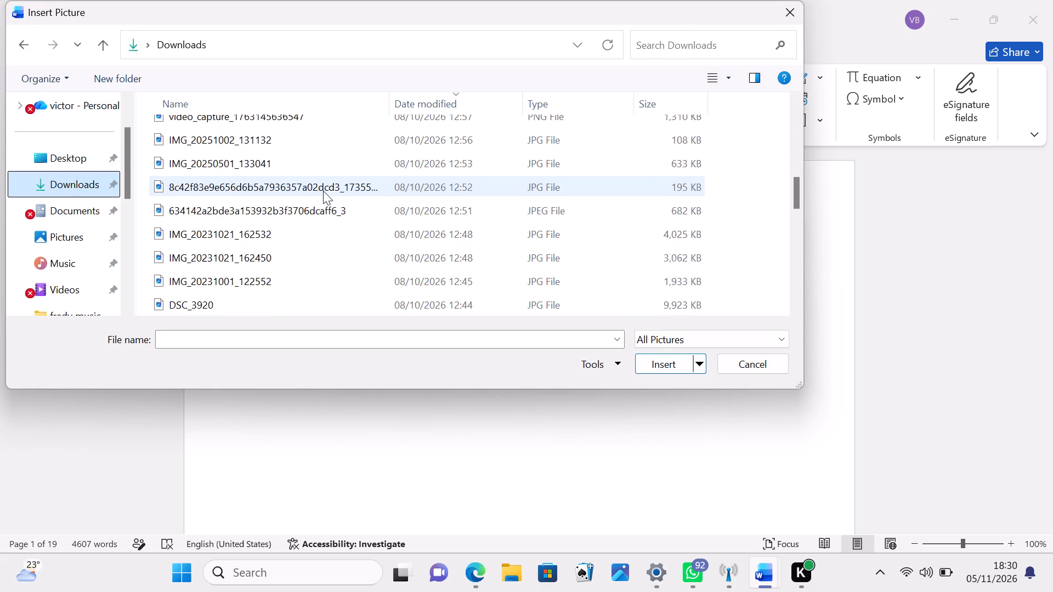
pyautogui.scroll(-5, 323, 191)
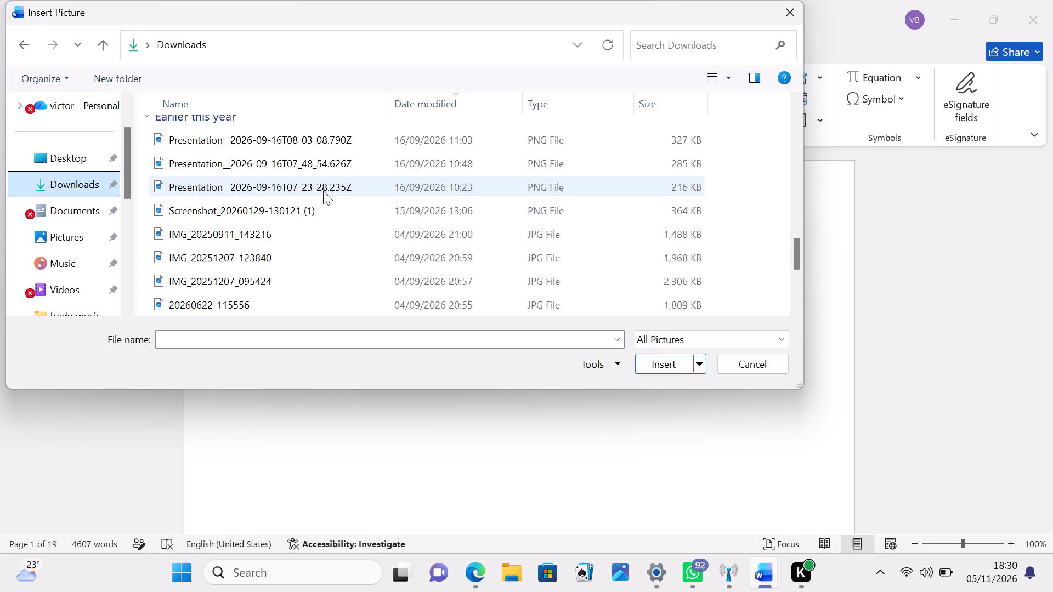
pyautogui.click(314, 208)
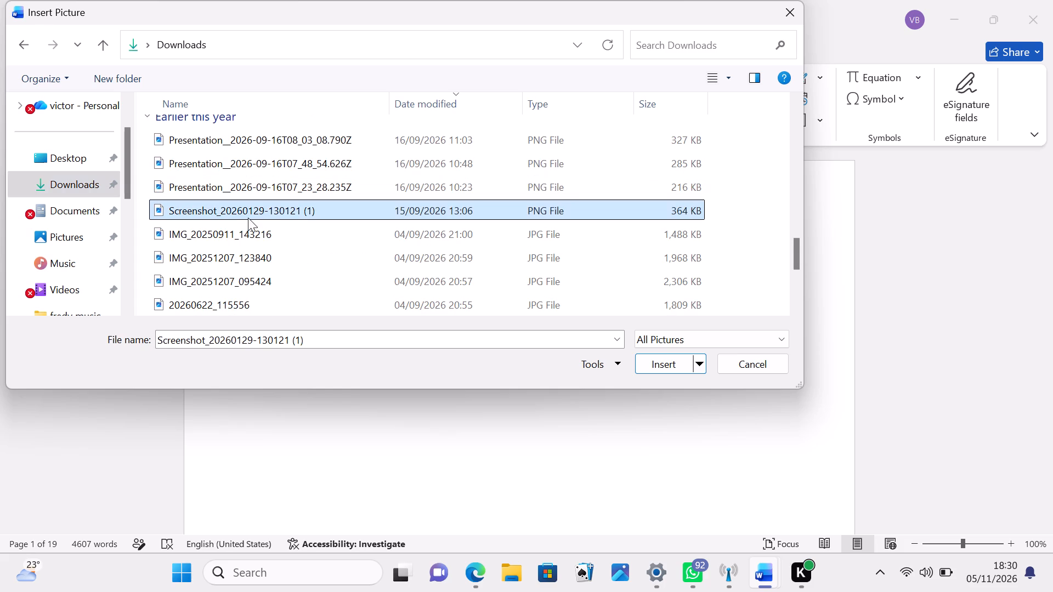
pyautogui.click(661, 365)
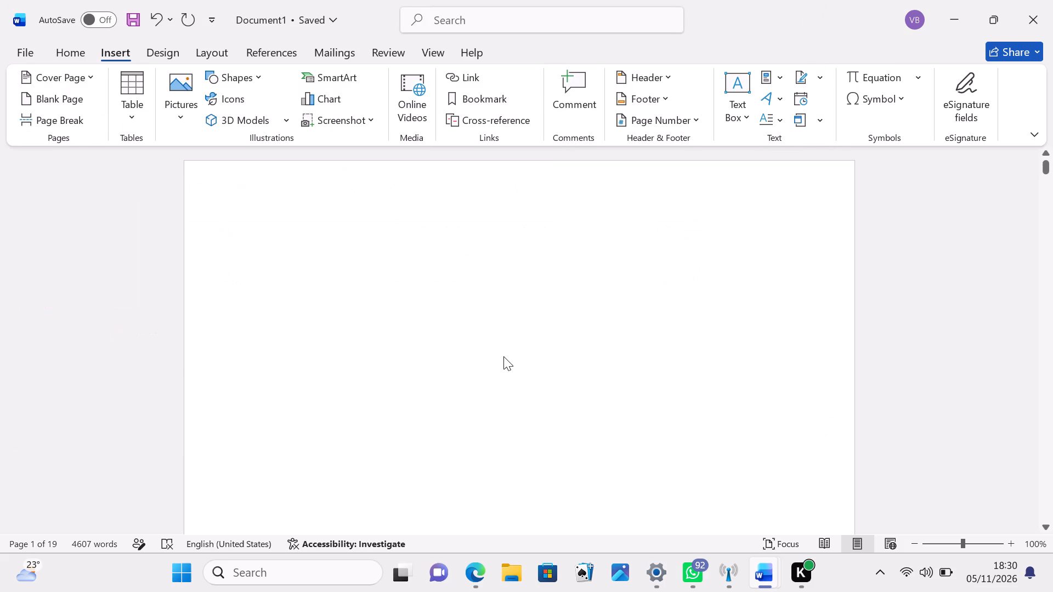
# Examine where the inserted university logo sits relative to the blank first page and the INTRODUCTION heading.
pyautogui.scroll(-9, 503, 356)
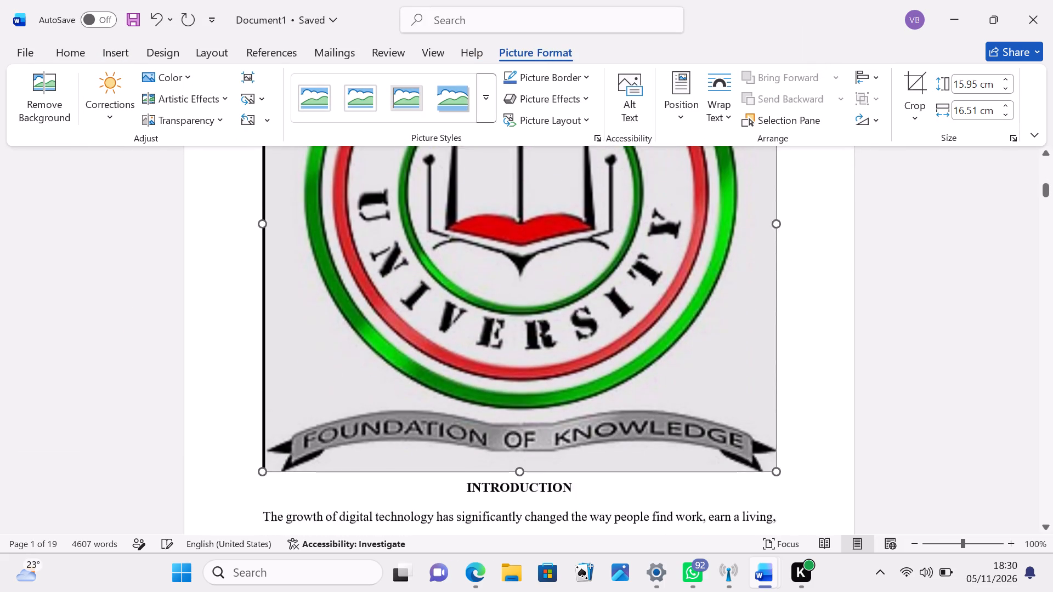
pyautogui.scroll(-1, 547, 291)
pyautogui.scroll(-1, 615, 307)
pyautogui.scroll(13, 615, 307)
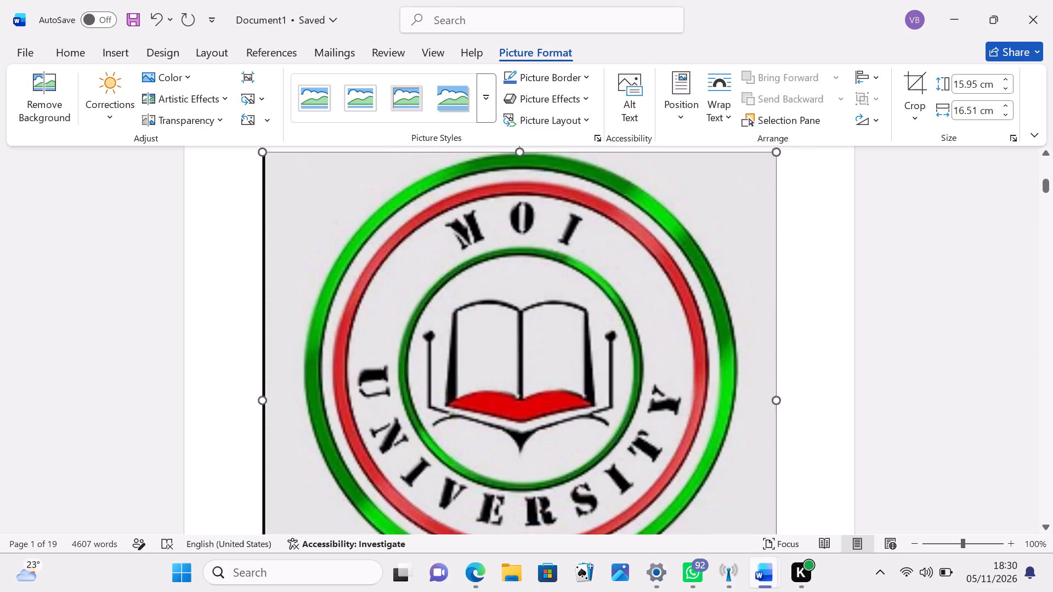
pyautogui.scroll(10, 615, 307)
pyautogui.scroll(-10, 615, 307)
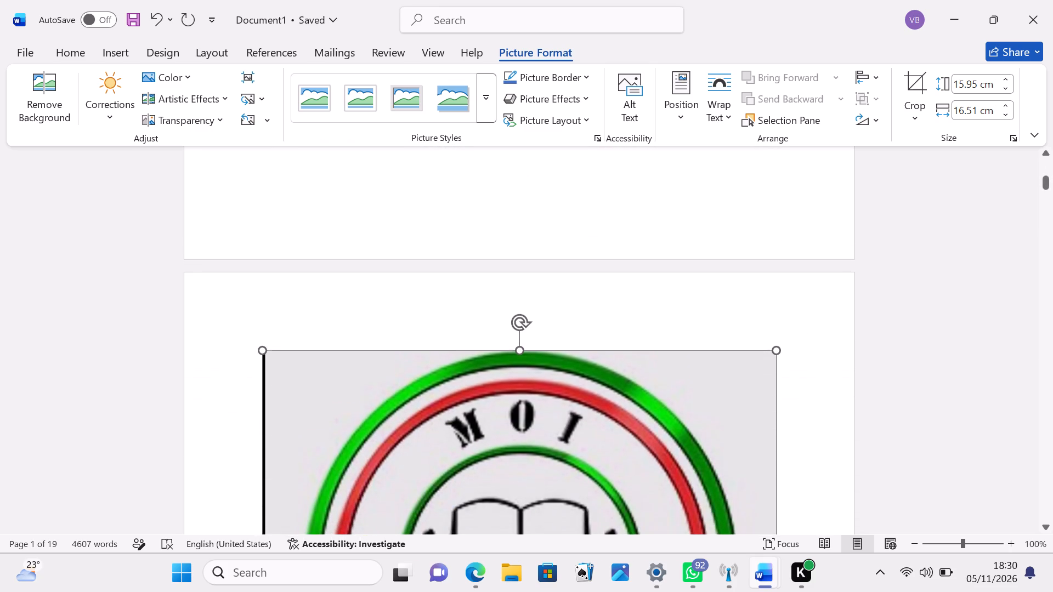
pyautogui.scroll(3, 615, 307)
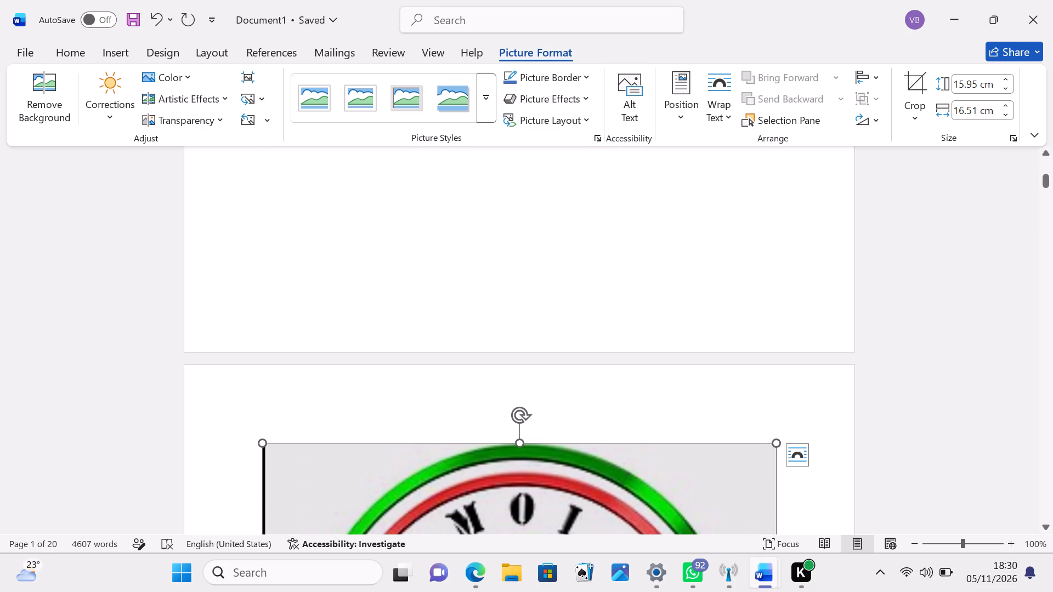
# Place the cursor beside the university logo and delete backwards to remove blank lines directly before it.
pyautogui.click(247, 432)
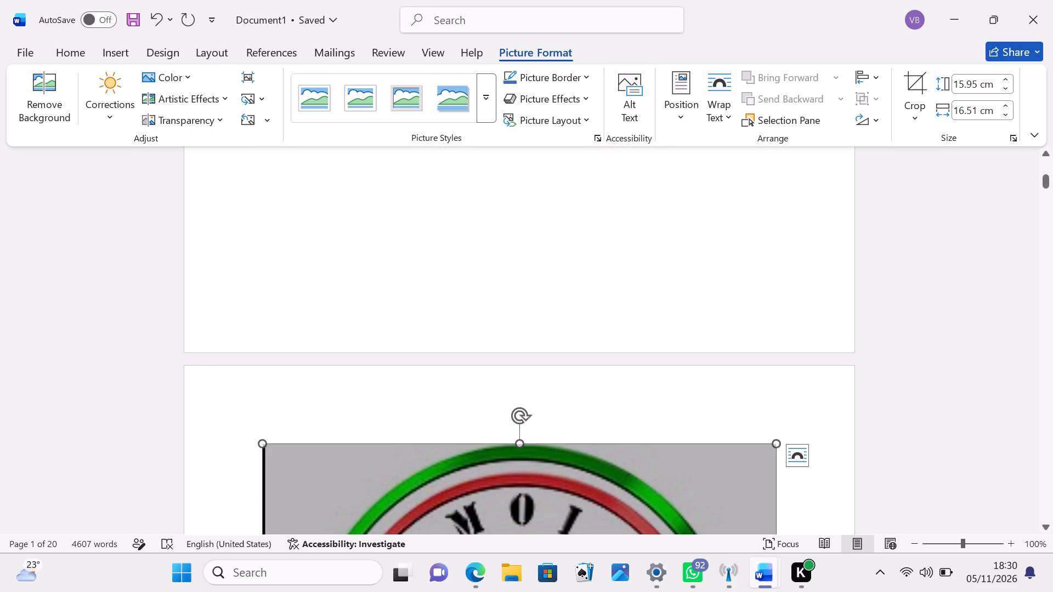
pyautogui.scroll(-3, 318, 417)
pyautogui.click(235, 337)
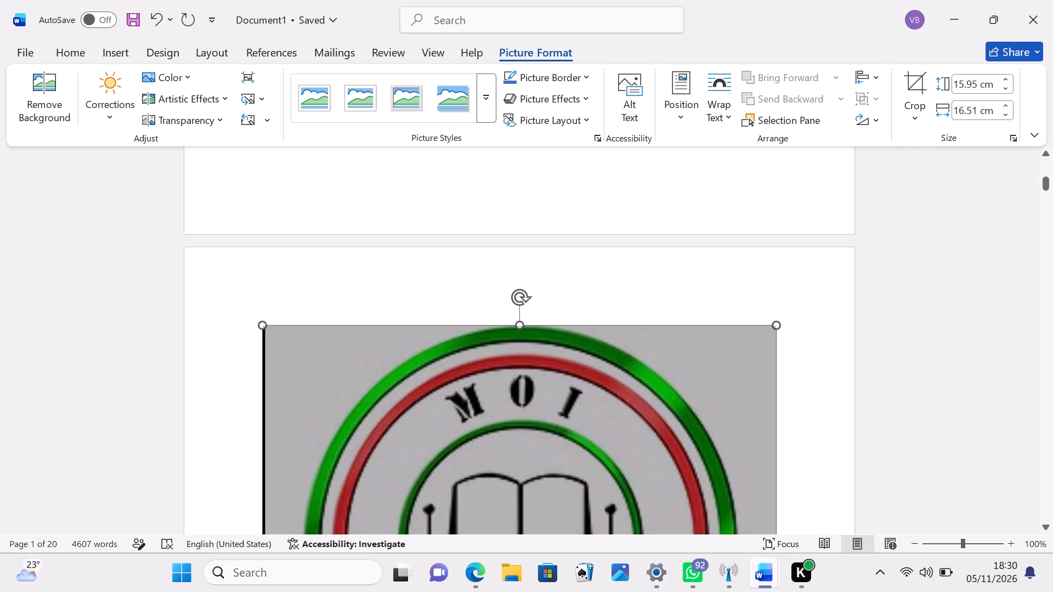
pyautogui.scroll(-10, 239, 337)
pyautogui.click(243, 371)
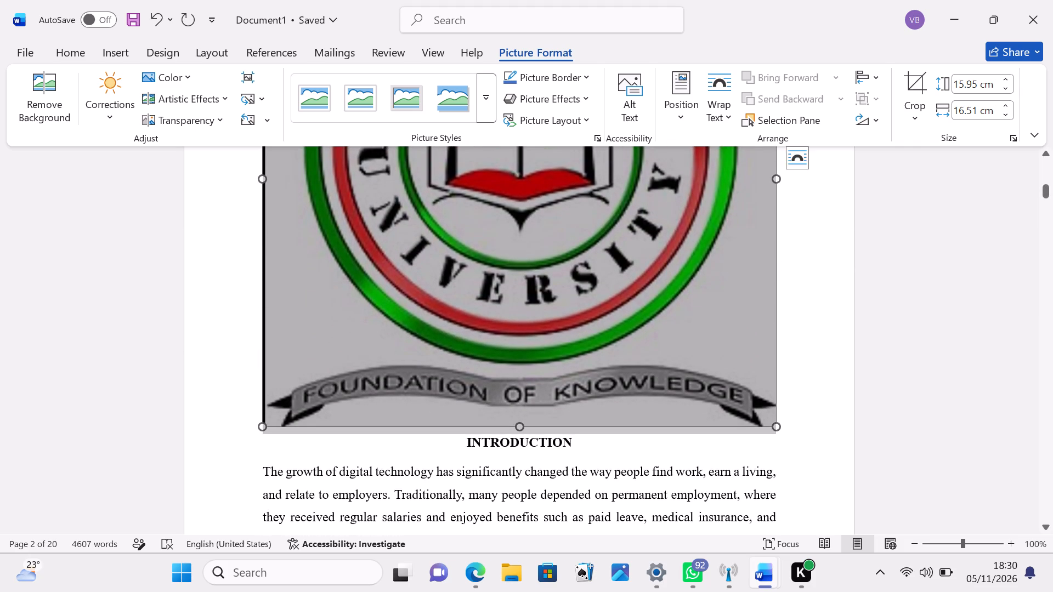
pyautogui.click(251, 421)
pyautogui.click(254, 439)
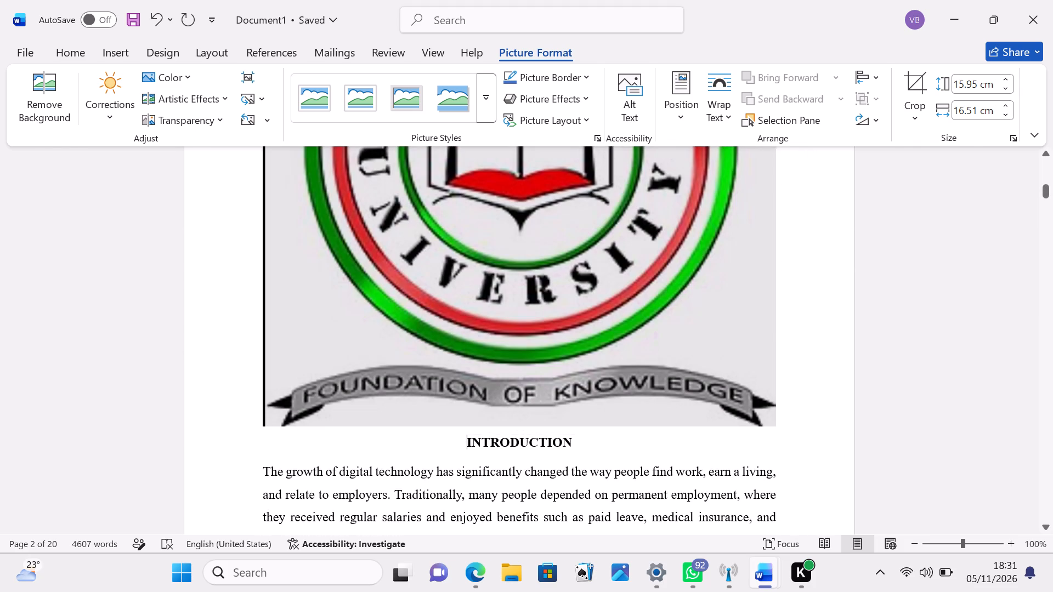
pyautogui.click(254, 428)
pyautogui.scroll(-5, 254, 428)
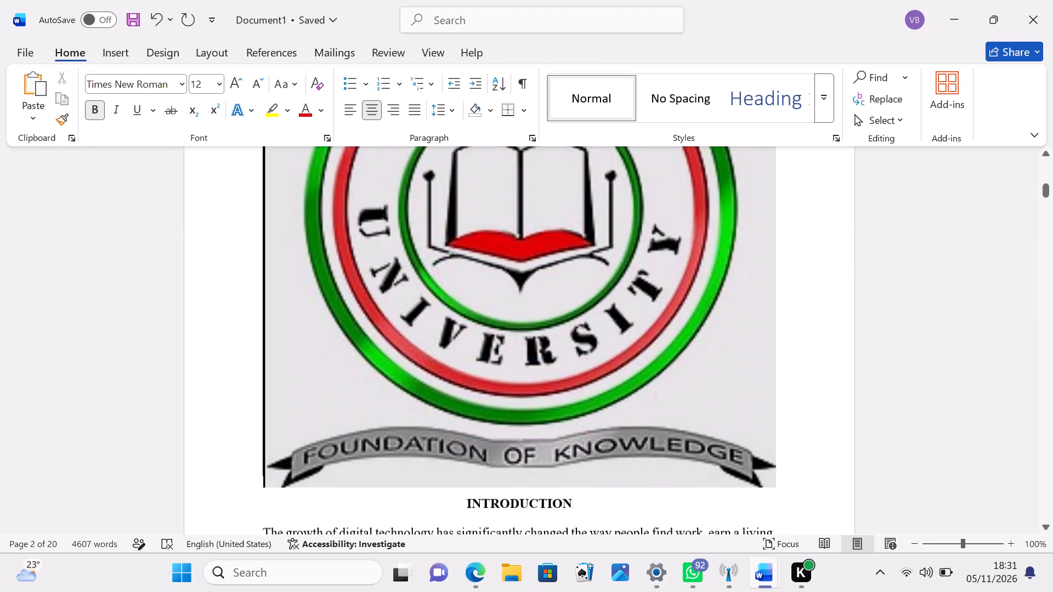
pyautogui.scroll(6, 254, 428)
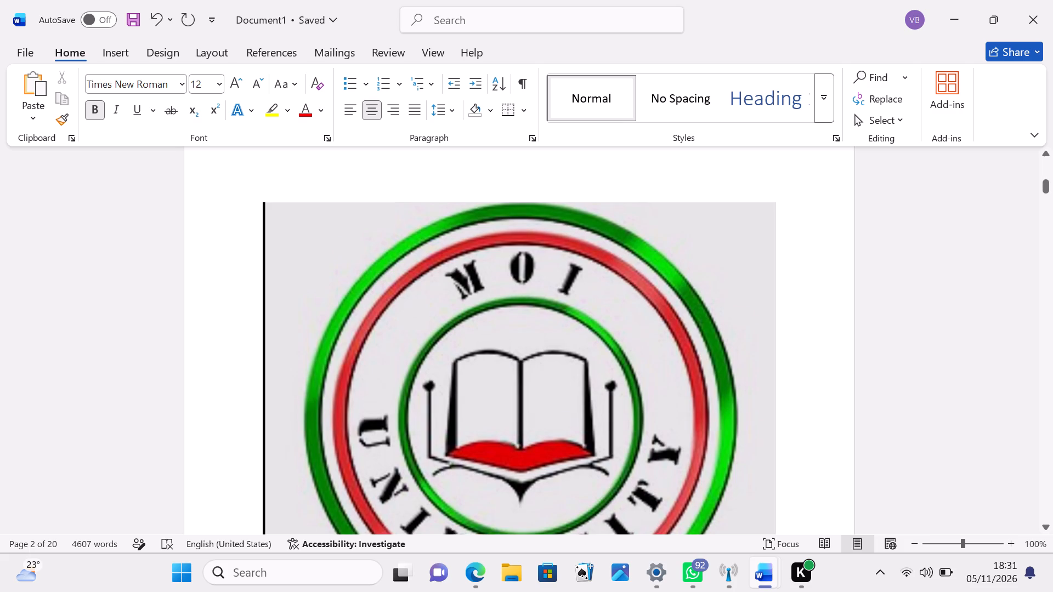
pyautogui.scroll(-7, 254, 428)
pyautogui.click(254, 428)
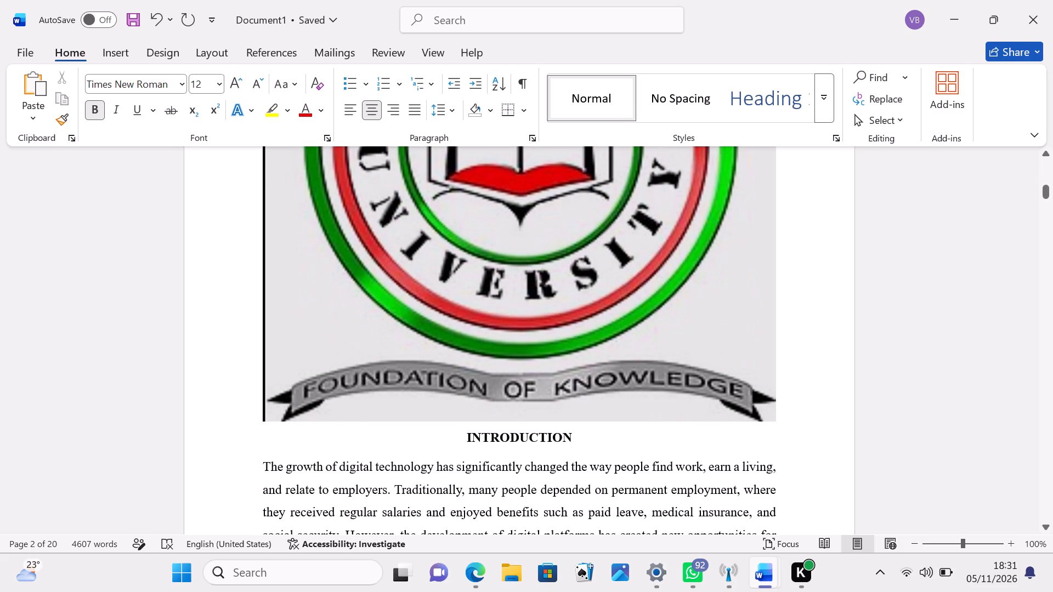
pyautogui.press('BackSpace')
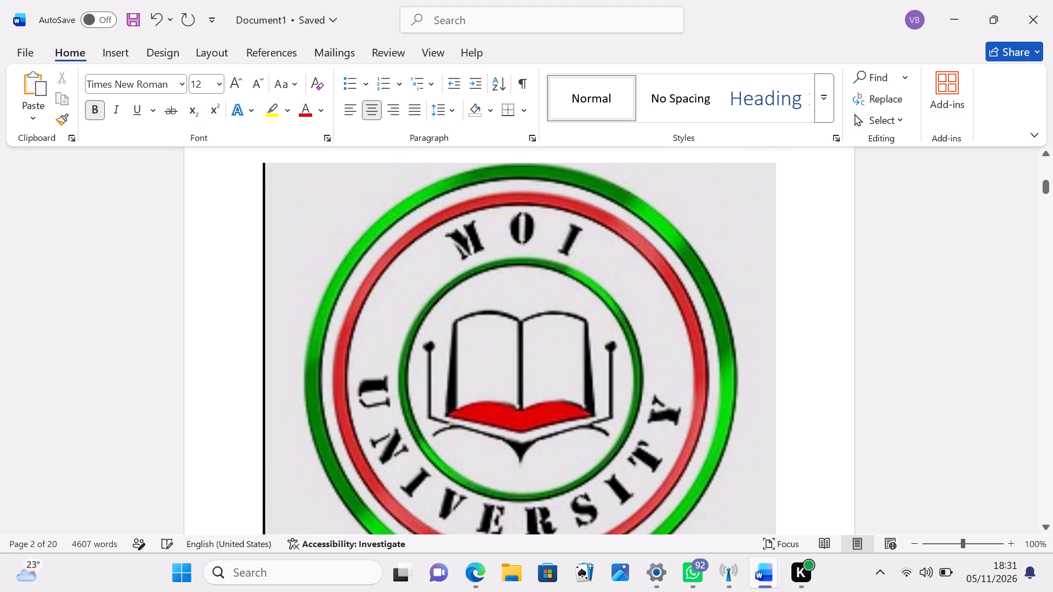
pyautogui.press('BackSpace')
# Delete the remaining blank lines on the first page so the logo moves up to the top of that page.
pyautogui.scroll(-7, 278, 404)
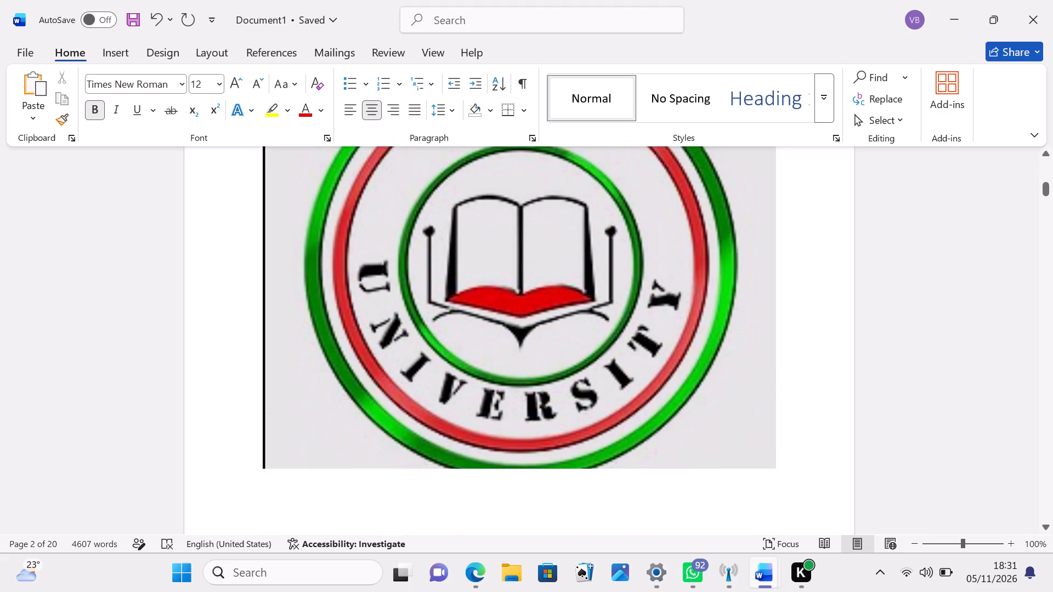
pyautogui.scroll(-6, 284, 402)
pyautogui.scroll(20, 314, 398)
pyautogui.scroll(4, 314, 398)
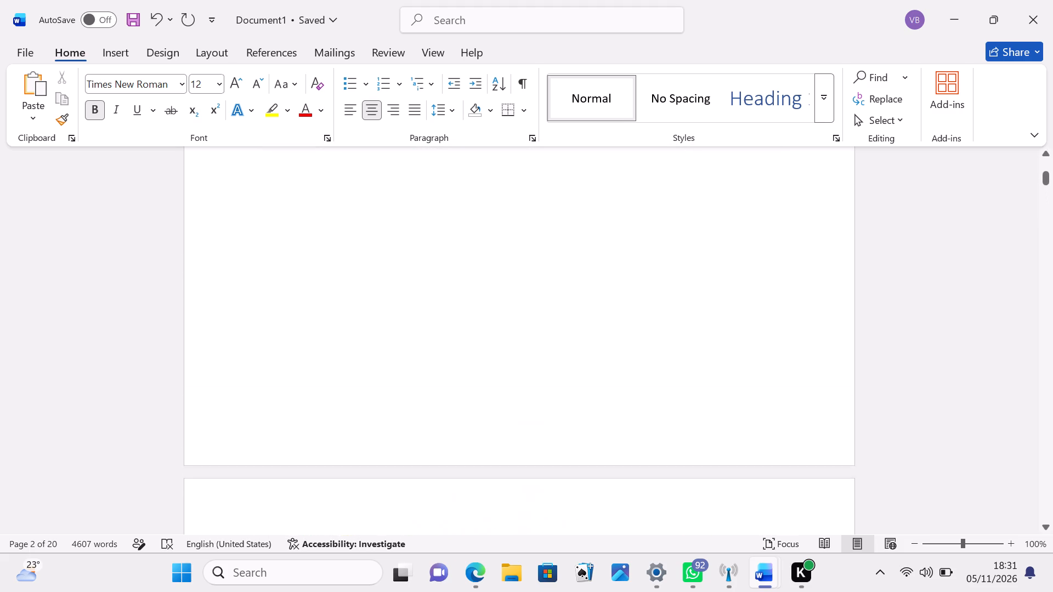
pyautogui.scroll(8, 314, 398)
pyautogui.scroll(-14, 314, 398)
pyautogui.scroll(1, 314, 398)
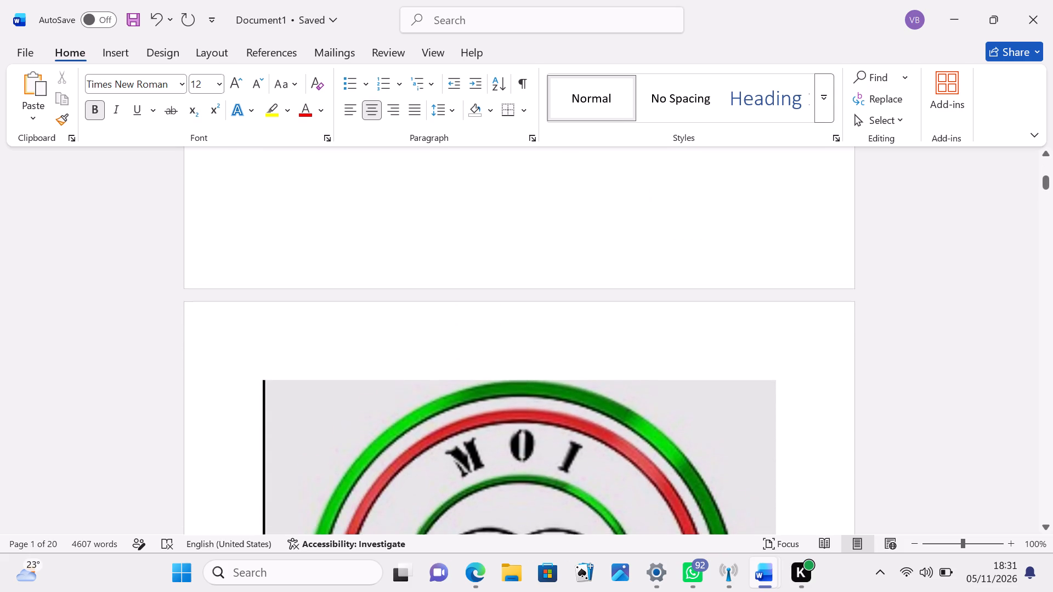
pyautogui.click(274, 278)
pyautogui.click(274, 278)
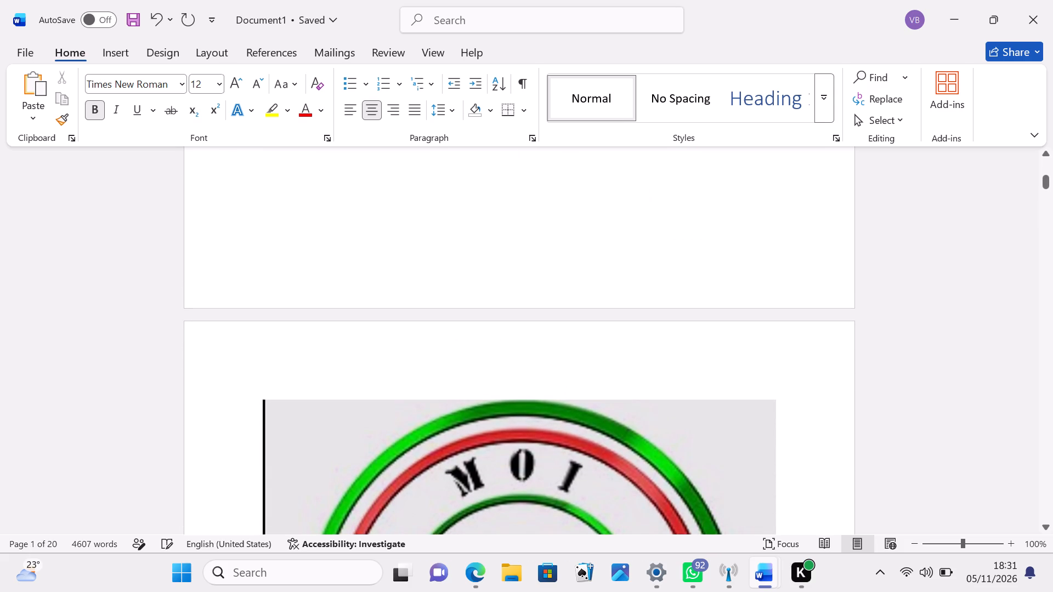
pyautogui.scroll(1, 279, 272)
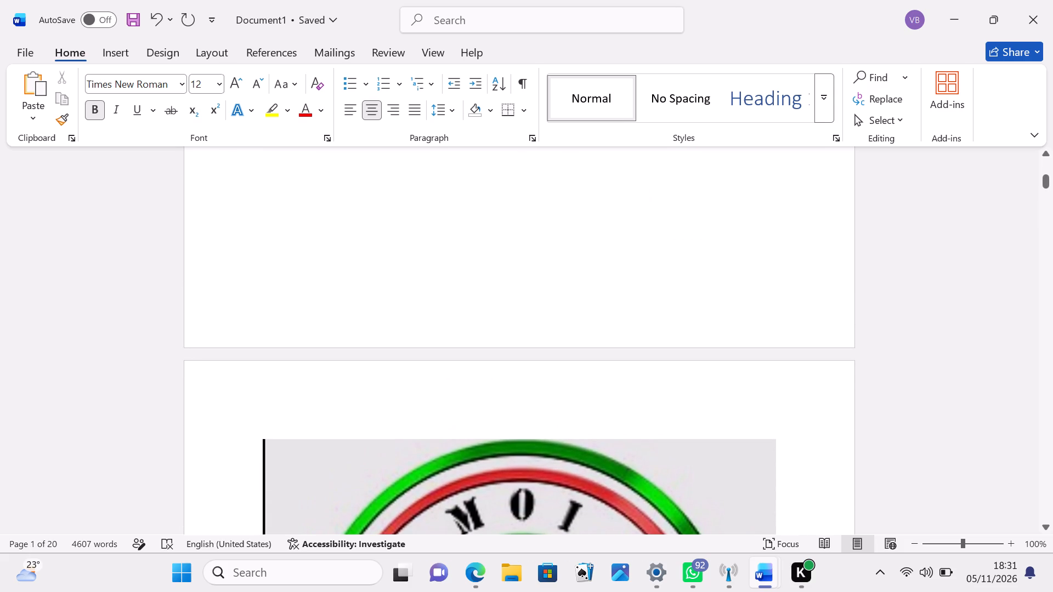
pyautogui.press('BackSpace')
pyautogui.press('BackSpace')
pyautogui.press('BackSpace')
pyautogui.press('BackSpace')
pyautogui.press('BackSpace')
pyautogui.press('BackSpace')
pyautogui.press('BackSpace')
pyautogui.press('BackSpace')
pyautogui.press('BackSpace')
pyautogui.press('BackSpace')
pyautogui.press('BackSpace')
pyautogui.press('BackSpace')
pyautogui.press('BackSpace')
pyautogui.press('BackSpace')
pyautogui.press('BackSpace')
pyautogui.press('BackSpace')
pyautogui.press('BackSpace')
pyautogui.press('BackSpace')
pyautogui.press('BackSpace')
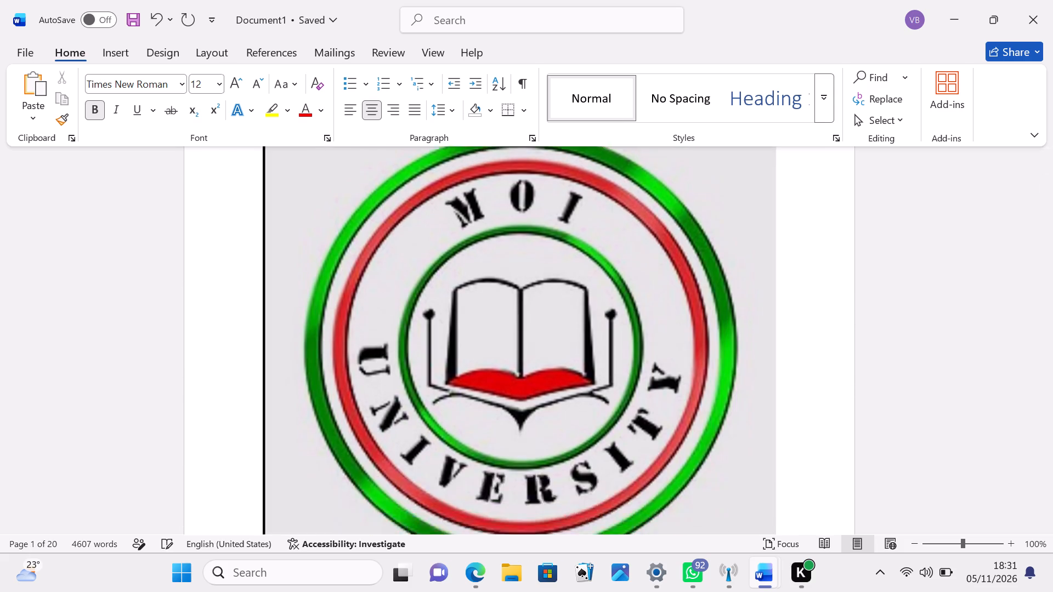
pyautogui.press('BackSpace')
pyautogui.press('BackSpace')
pyautogui.press('BackSpace')
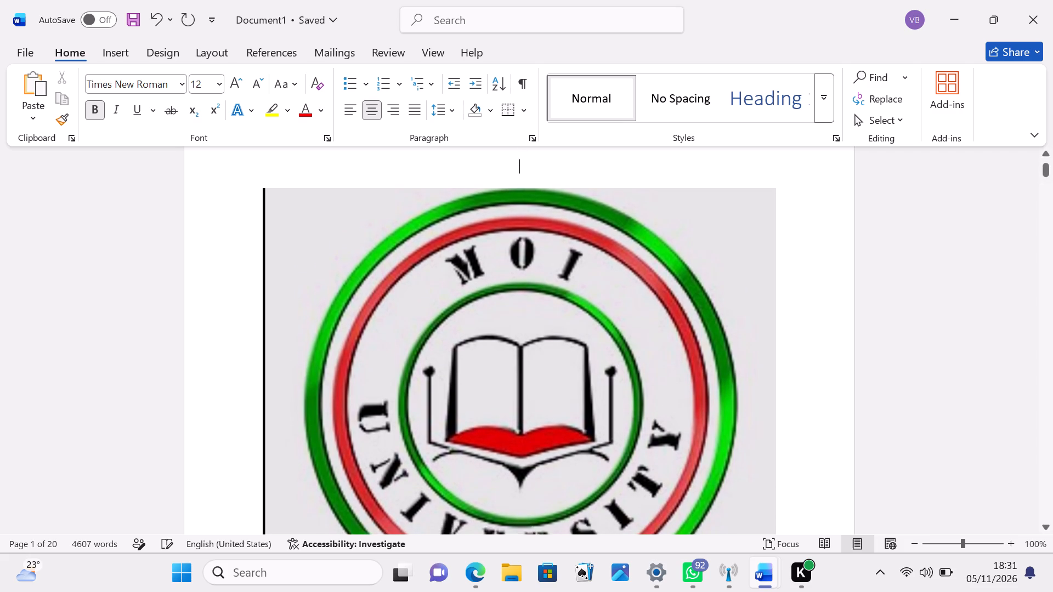
pyautogui.press('BackSpace')
pyautogui.press('BackSpace')
pyautogui.press('BackSpace')
pyautogui.press('BackSpace')
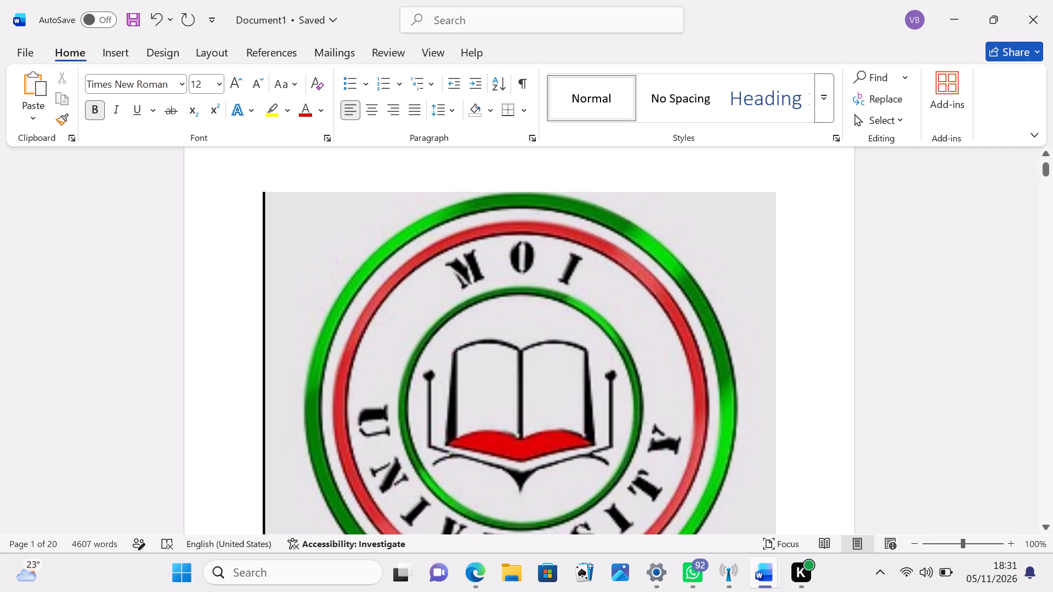
pyautogui.scroll(4, 309, 251)
pyautogui.scroll(-2, 398, 267)
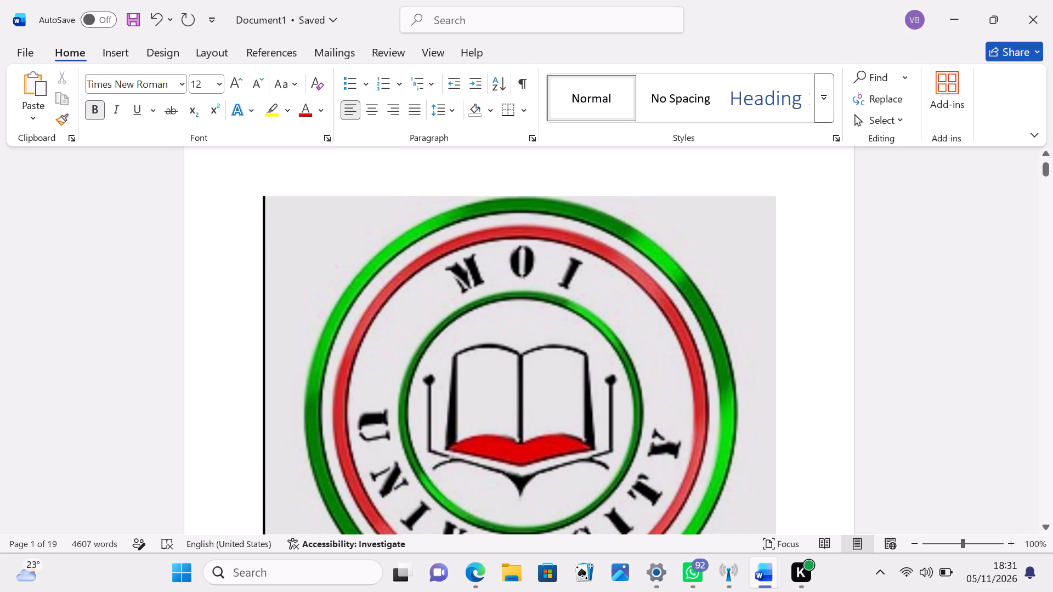
# Shrink the university logo from its corner to about a fifth of the text width.
pyautogui.click(263, 219)
pyautogui.scroll(-5, 474, 277)
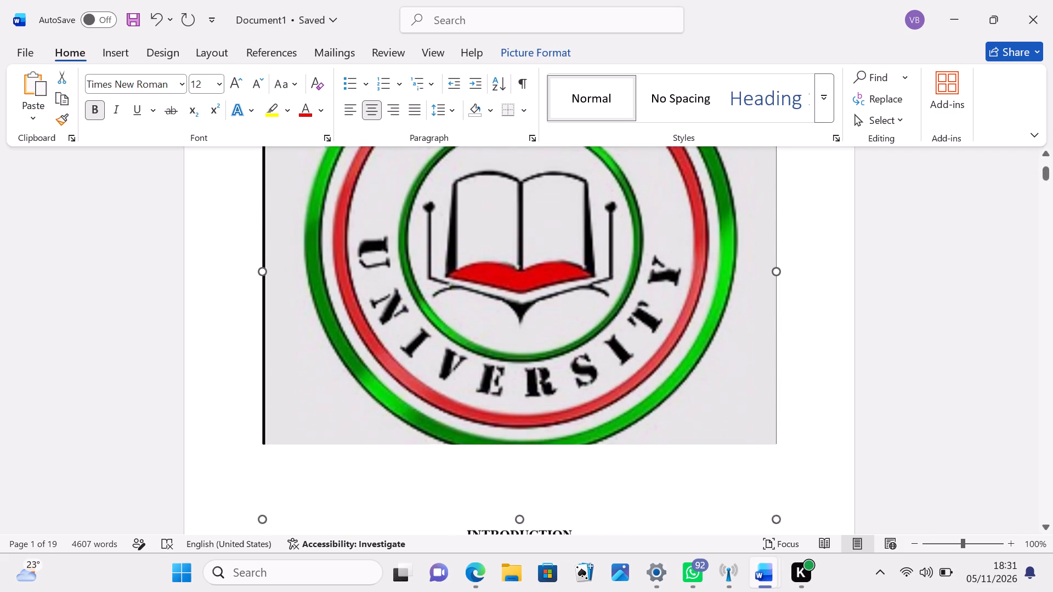
pyautogui.scroll(-2, 615, 280)
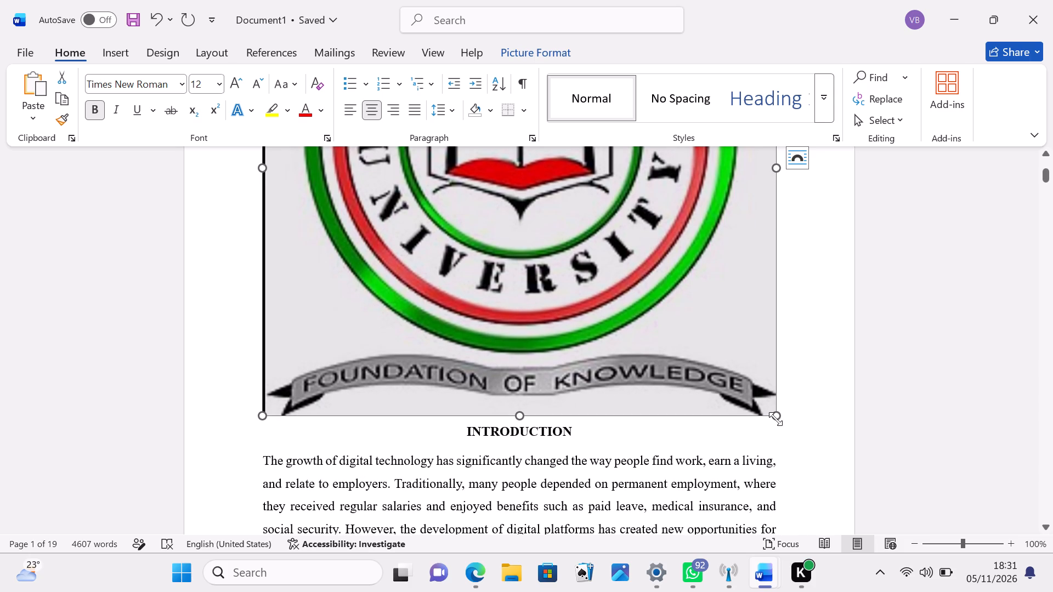
pyautogui.moveTo(775, 419); pyautogui.dragTo(463, 153)
pyautogui.scroll(3, 515, 206)
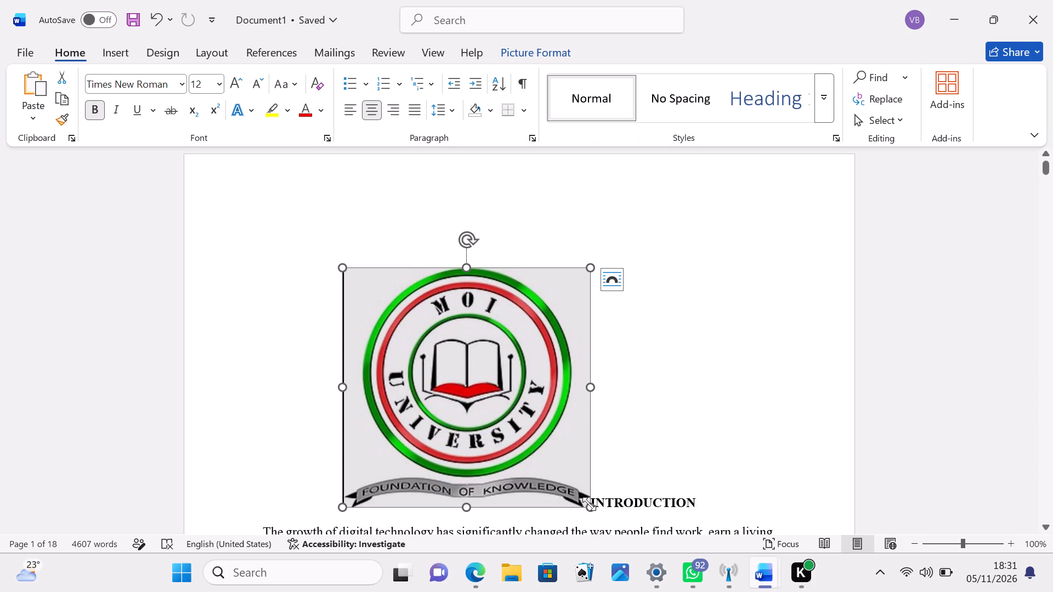
pyautogui.moveTo(590, 504); pyautogui.dragTo(513, 249)
pyautogui.scroll(-2, 573, 314)
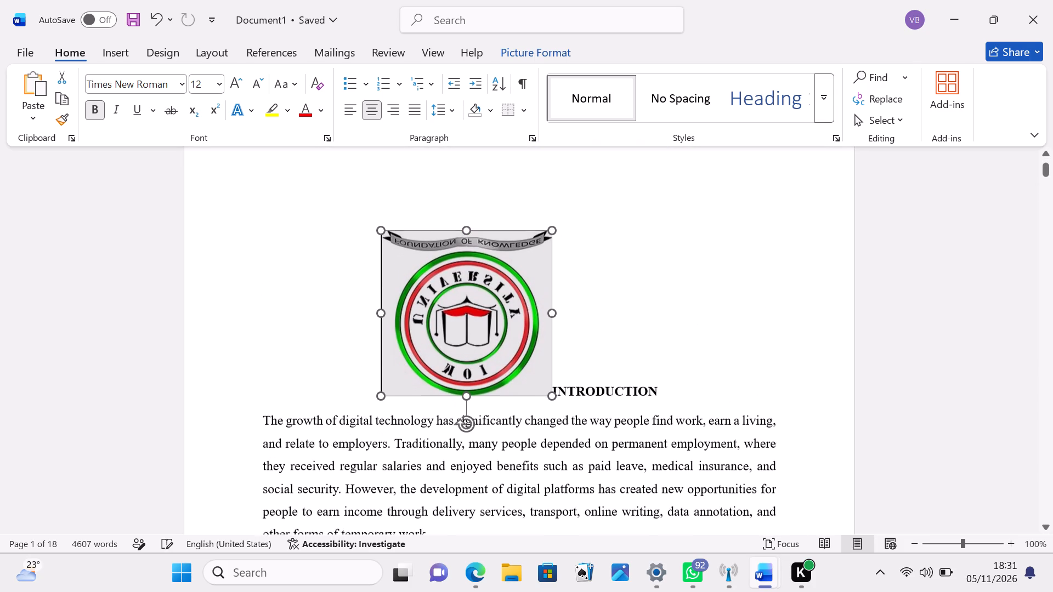
pyautogui.moveTo(551, 352); pyautogui.dragTo(492, 269)
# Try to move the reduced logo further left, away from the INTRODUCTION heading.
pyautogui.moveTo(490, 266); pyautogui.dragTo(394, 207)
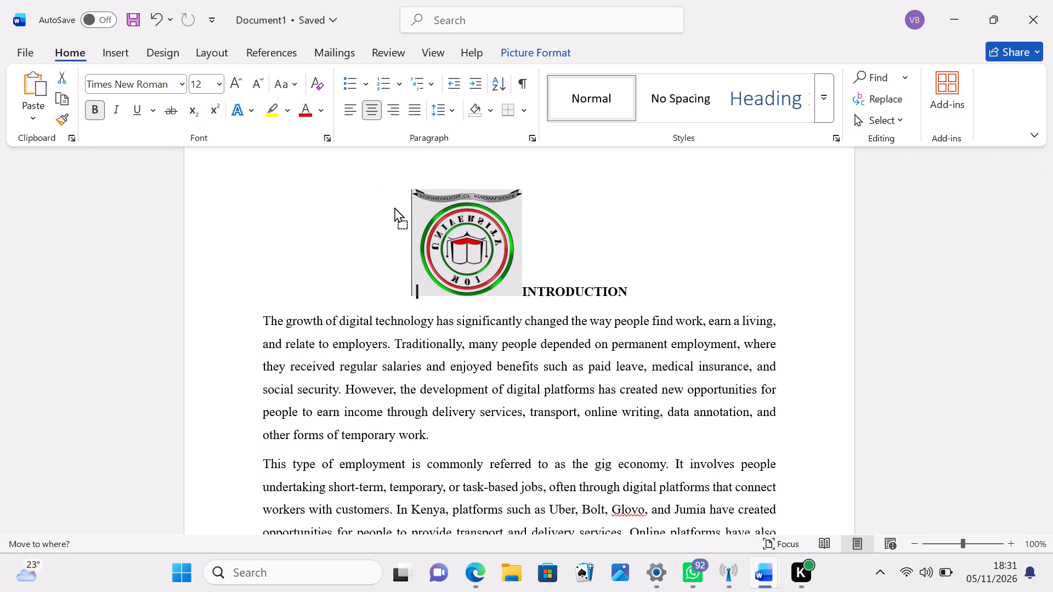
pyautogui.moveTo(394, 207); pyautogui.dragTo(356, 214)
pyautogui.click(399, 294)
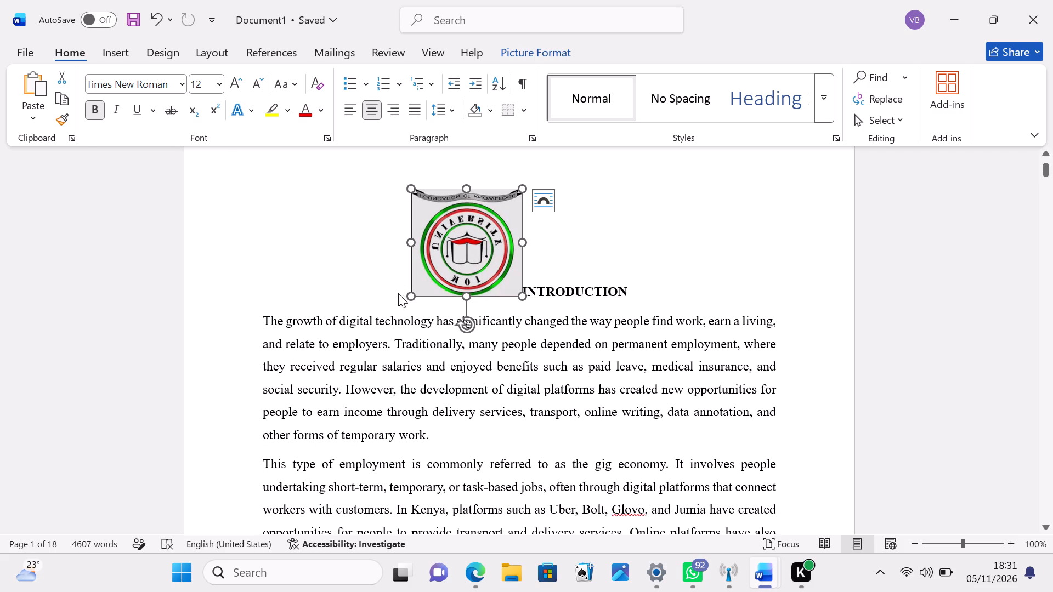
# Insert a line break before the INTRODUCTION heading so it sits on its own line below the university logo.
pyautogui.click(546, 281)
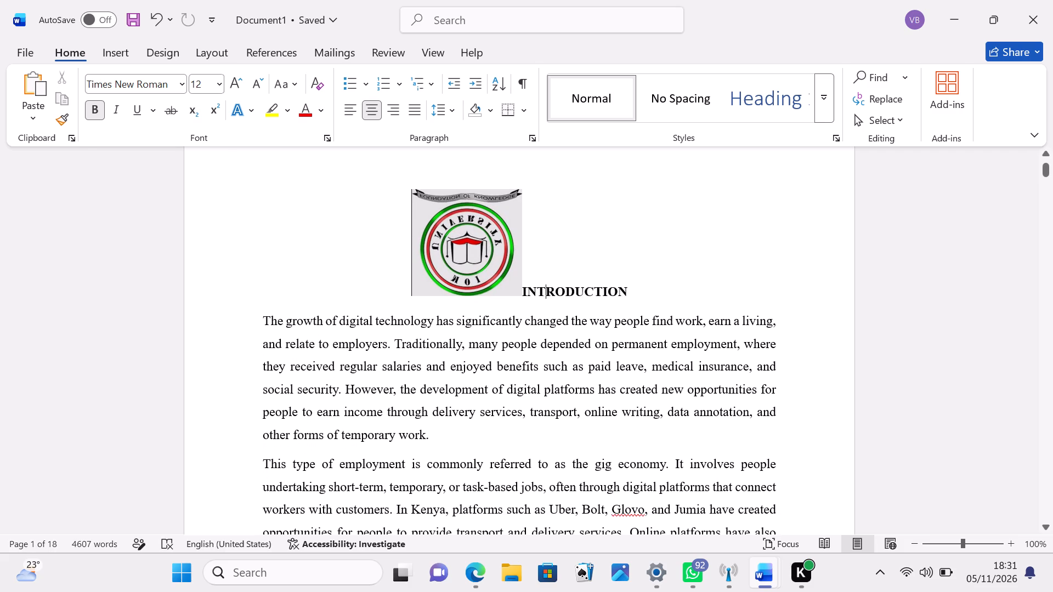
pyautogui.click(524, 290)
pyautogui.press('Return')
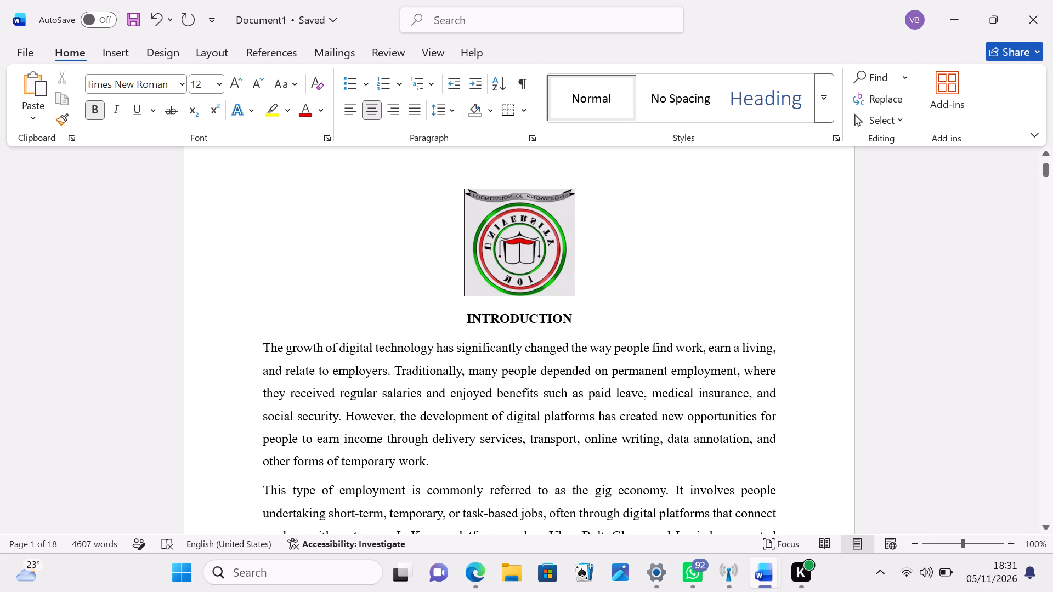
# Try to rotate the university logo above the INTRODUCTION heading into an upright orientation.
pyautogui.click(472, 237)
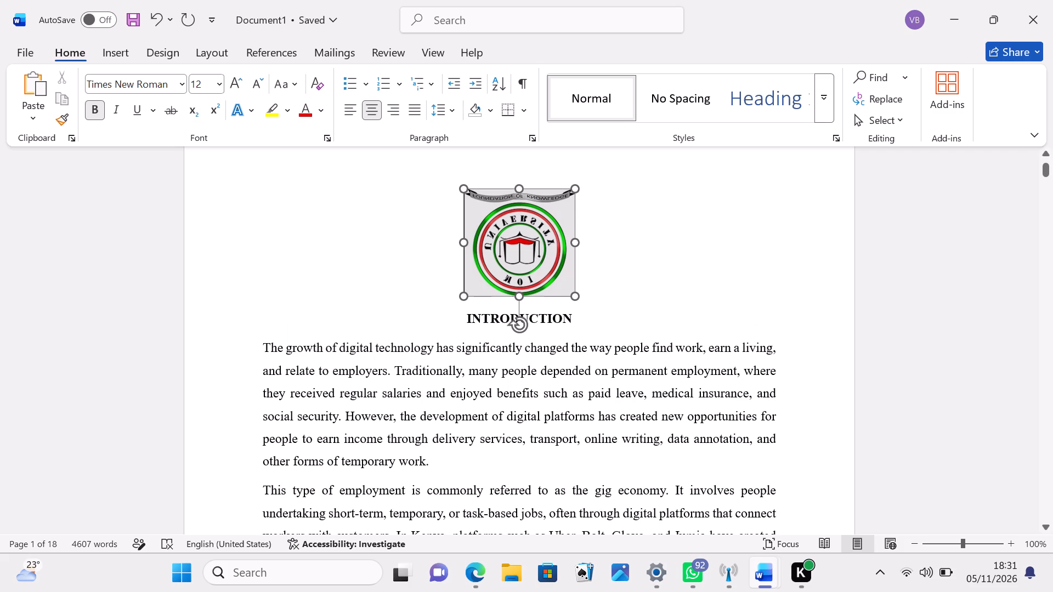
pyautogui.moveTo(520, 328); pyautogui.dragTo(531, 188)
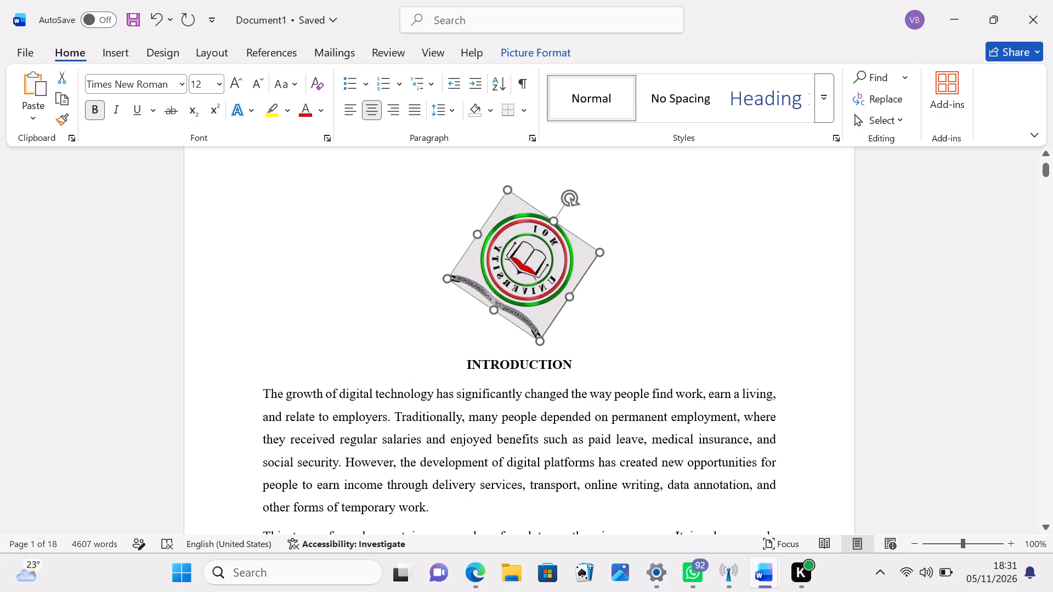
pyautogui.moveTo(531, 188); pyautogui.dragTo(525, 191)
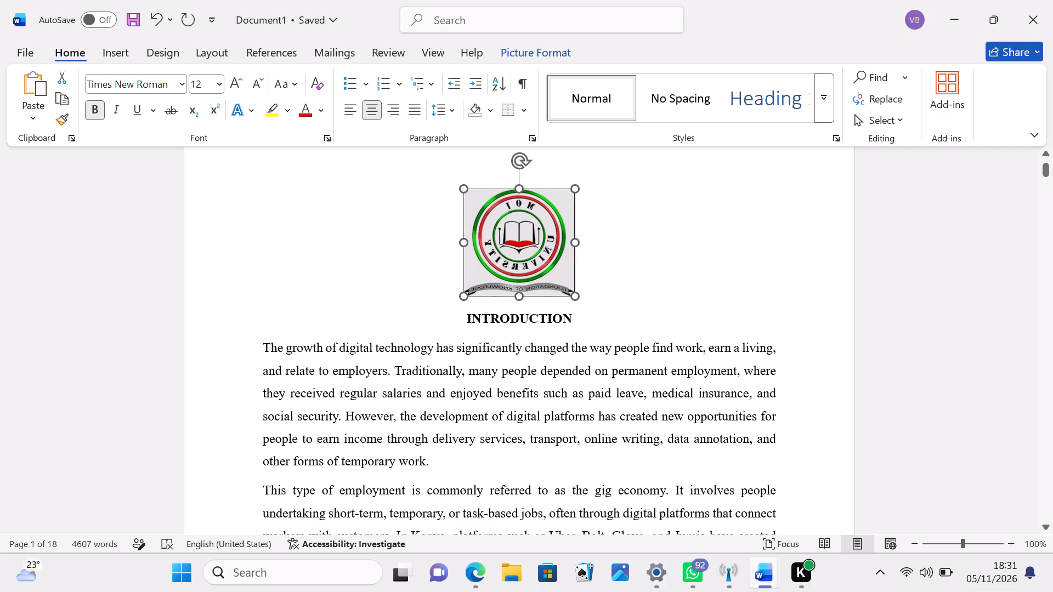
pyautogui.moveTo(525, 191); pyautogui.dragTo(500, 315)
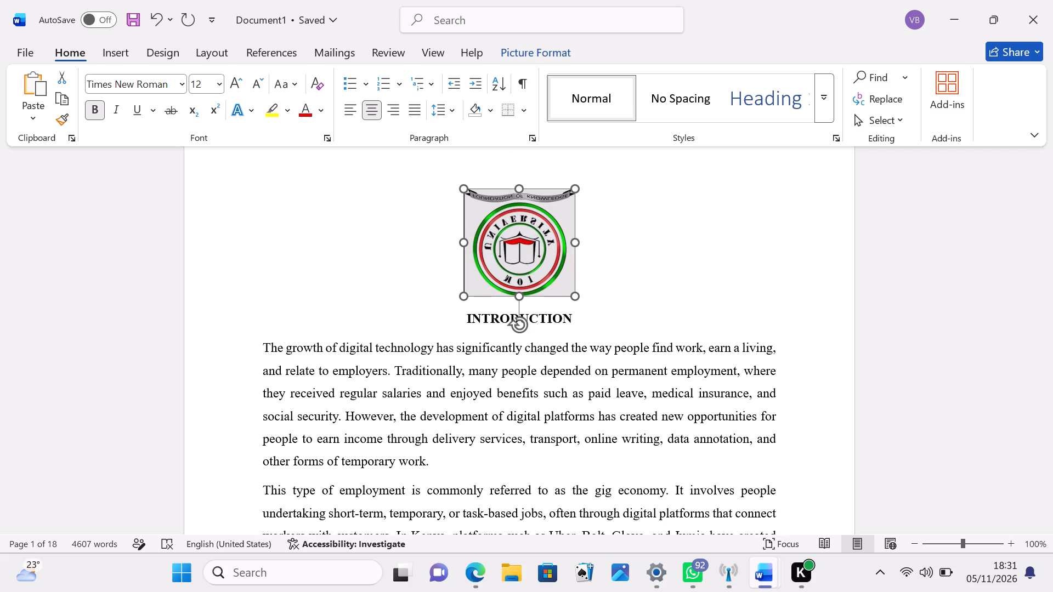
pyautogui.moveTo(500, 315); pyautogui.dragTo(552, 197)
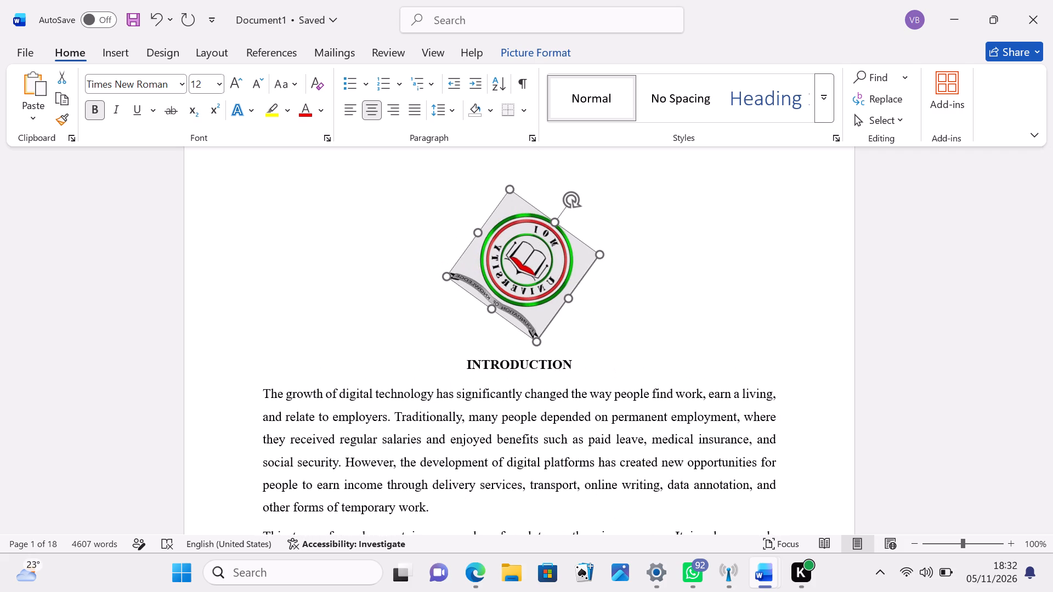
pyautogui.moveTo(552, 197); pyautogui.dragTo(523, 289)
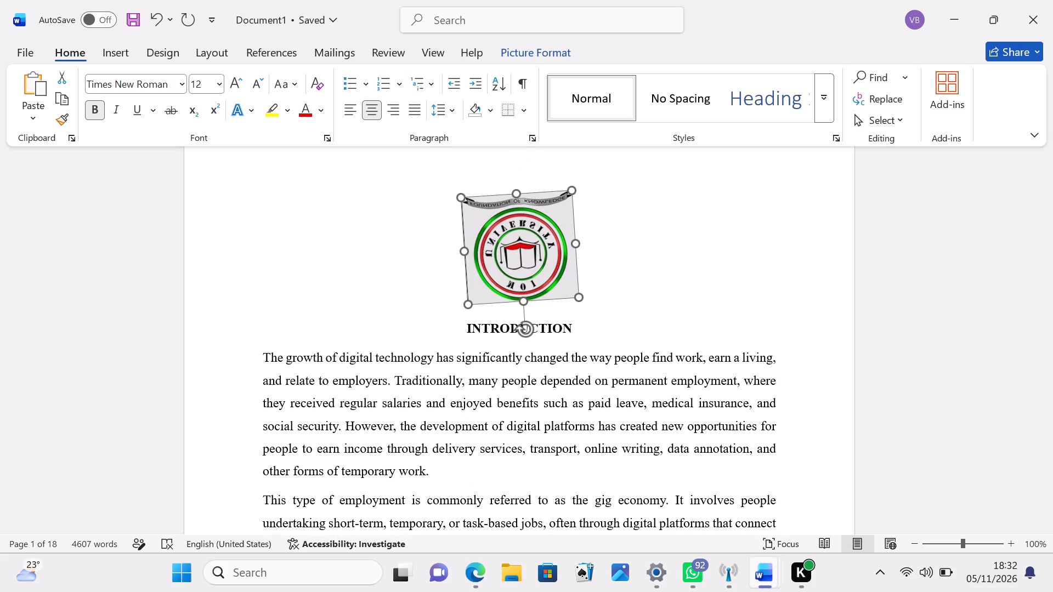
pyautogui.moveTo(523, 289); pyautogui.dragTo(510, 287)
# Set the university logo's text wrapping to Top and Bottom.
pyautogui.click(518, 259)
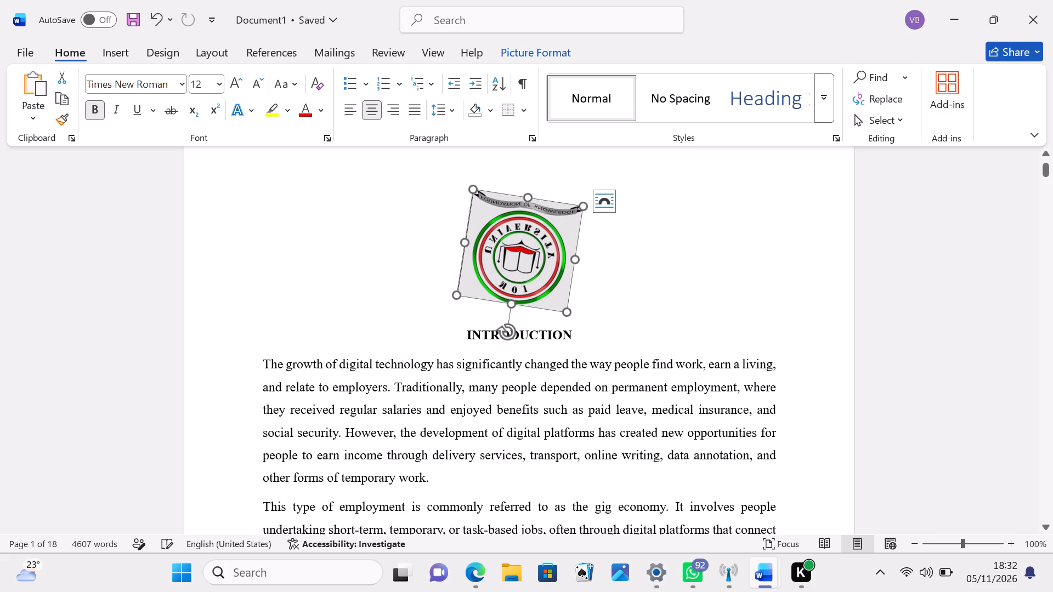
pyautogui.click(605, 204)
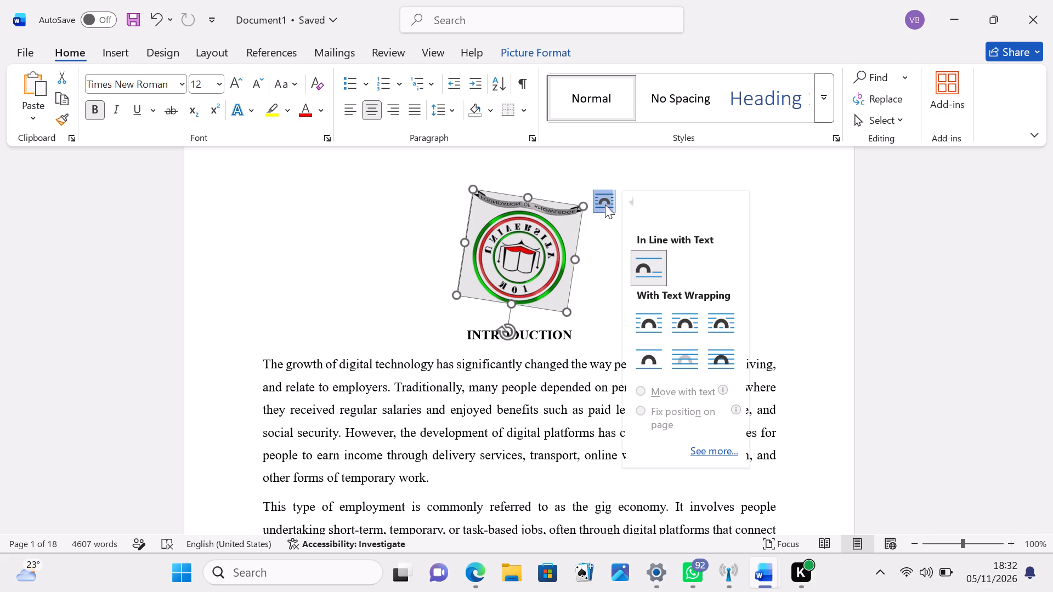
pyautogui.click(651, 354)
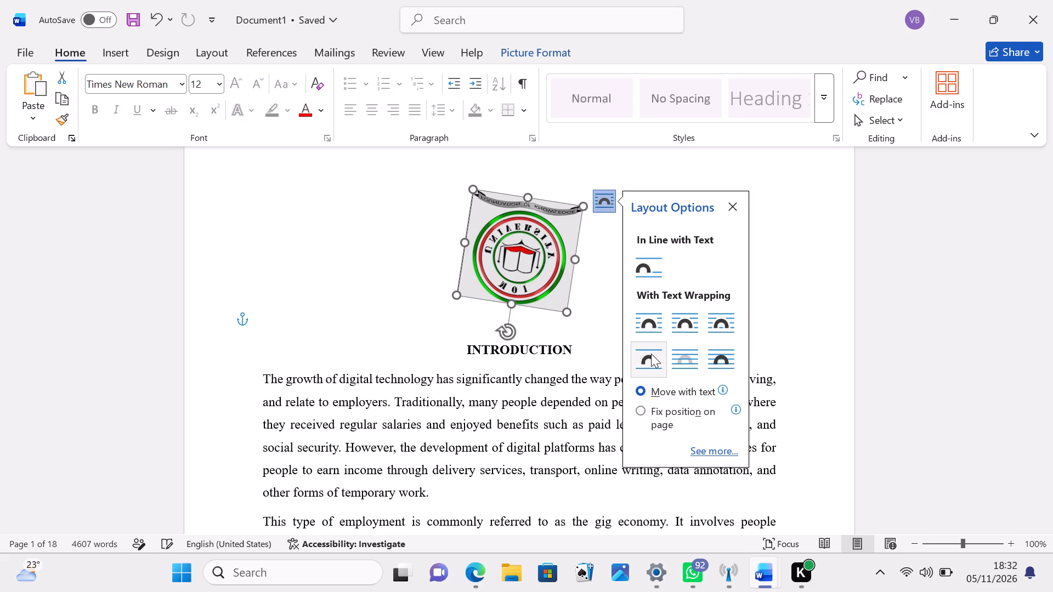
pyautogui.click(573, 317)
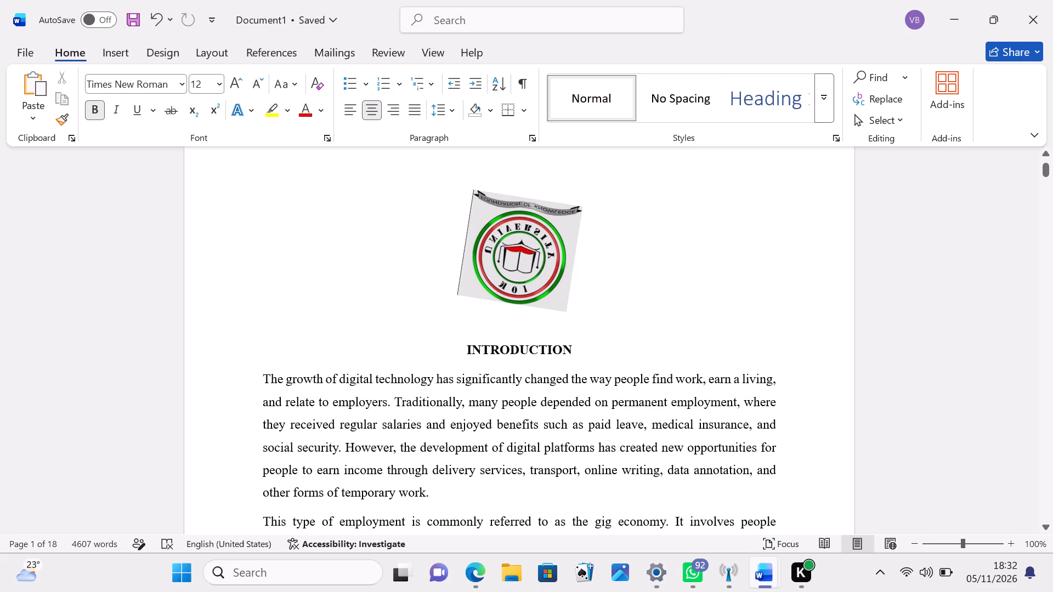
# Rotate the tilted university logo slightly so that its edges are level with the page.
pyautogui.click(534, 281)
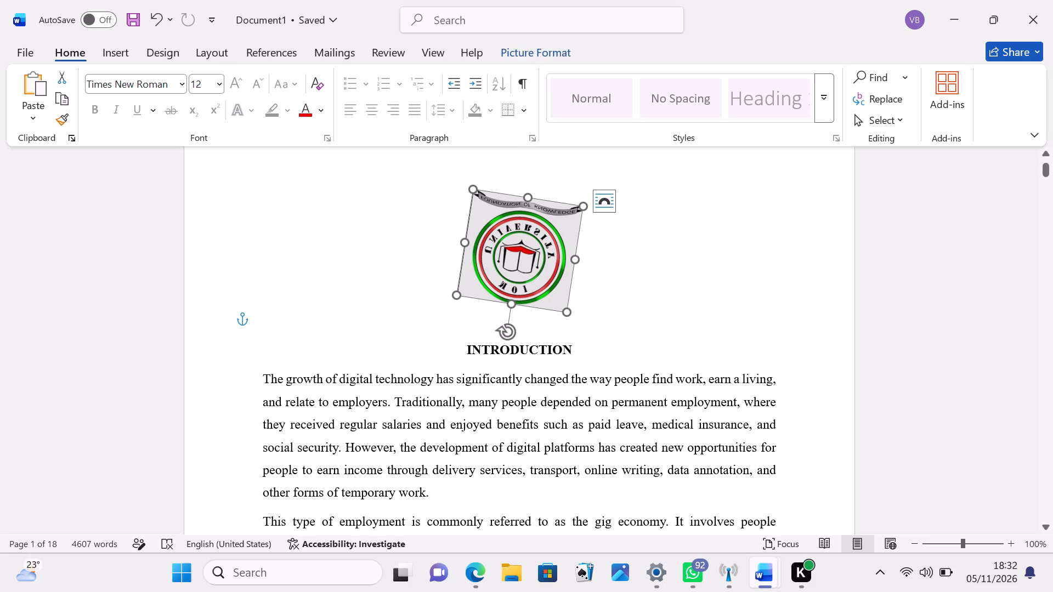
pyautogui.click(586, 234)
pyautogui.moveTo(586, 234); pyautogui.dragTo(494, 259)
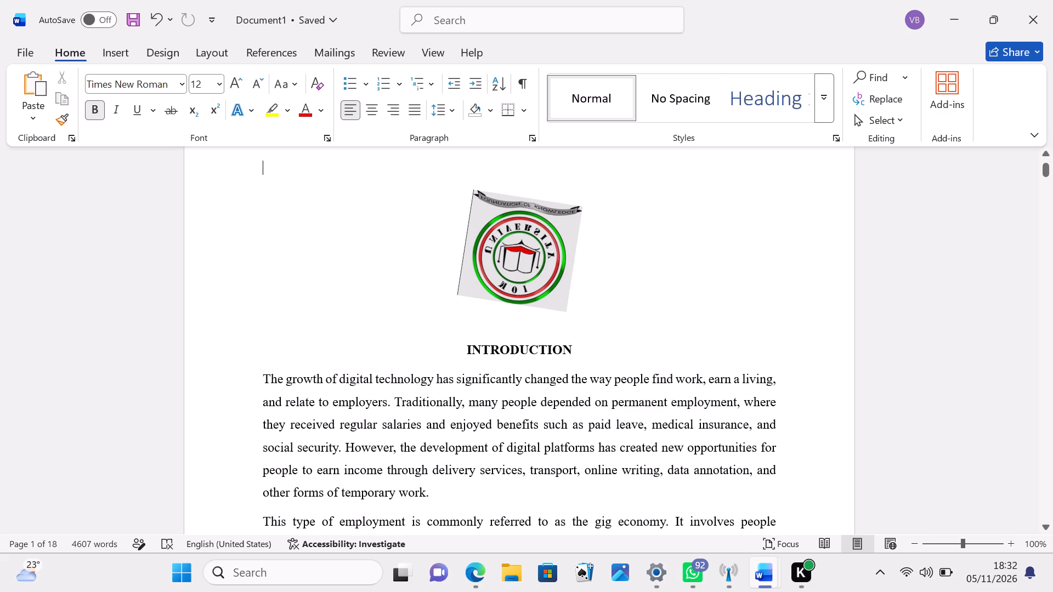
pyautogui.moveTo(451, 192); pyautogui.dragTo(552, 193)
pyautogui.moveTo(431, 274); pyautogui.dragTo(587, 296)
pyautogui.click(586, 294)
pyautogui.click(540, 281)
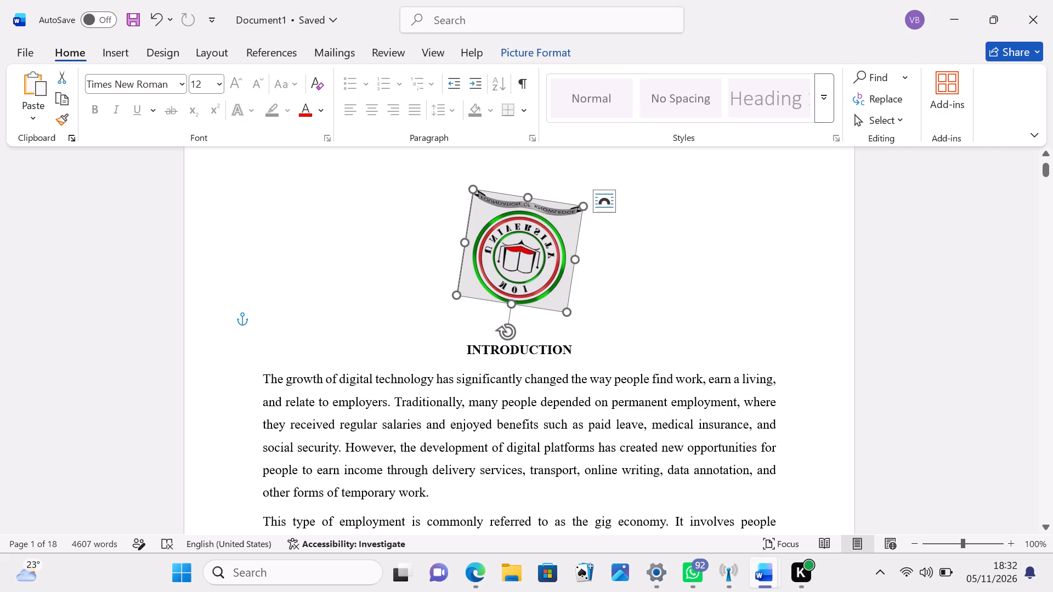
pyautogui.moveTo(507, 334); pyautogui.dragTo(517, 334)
# Select the university logo together with the blank lines above the INTRODUCTION heading and delete them.
pyautogui.moveTo(429, 207); pyautogui.dragTo(559, 200)
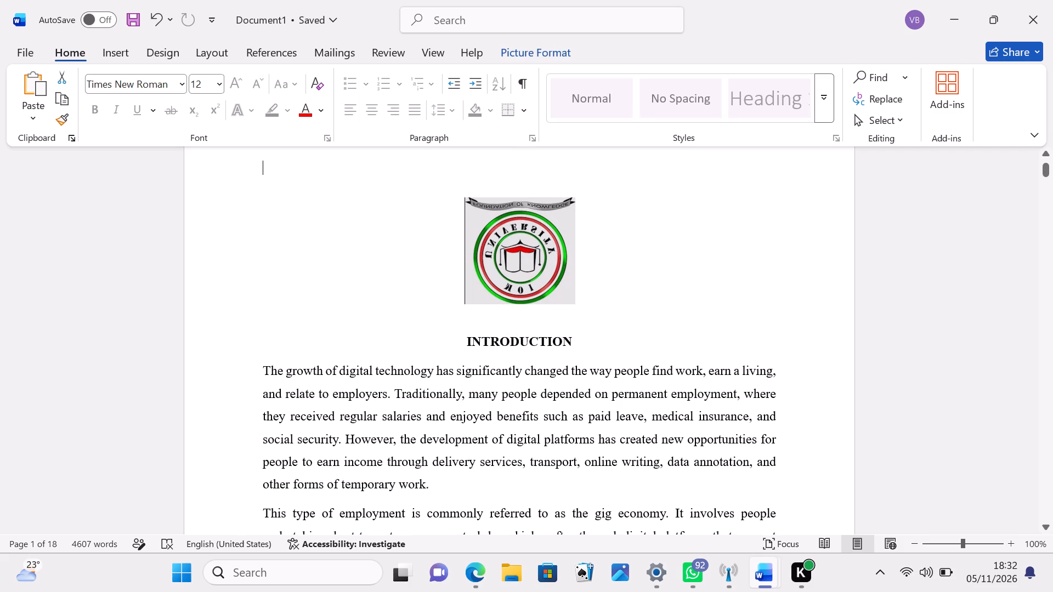
pyautogui.moveTo(559, 200); pyautogui.dragTo(591, 233)
pyautogui.moveTo(281, 174); pyautogui.dragTo(647, 257)
pyautogui.tripleClick(647, 255)
pyautogui.click(612, 278)
pyautogui.moveTo(610, 300); pyautogui.dragTo(463, 305)
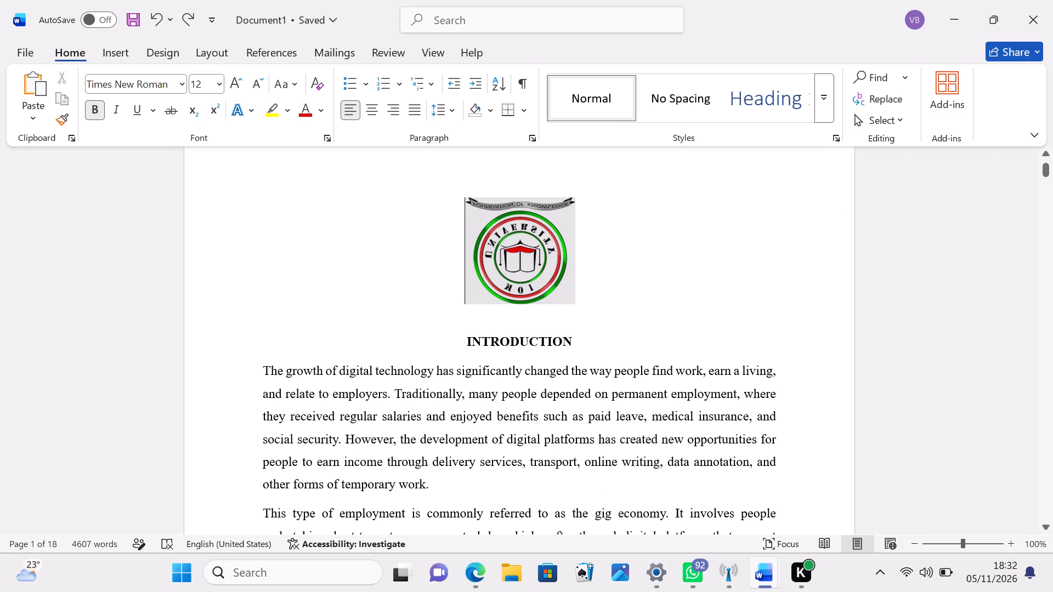
pyautogui.moveTo(463, 305); pyautogui.dragTo(614, 325)
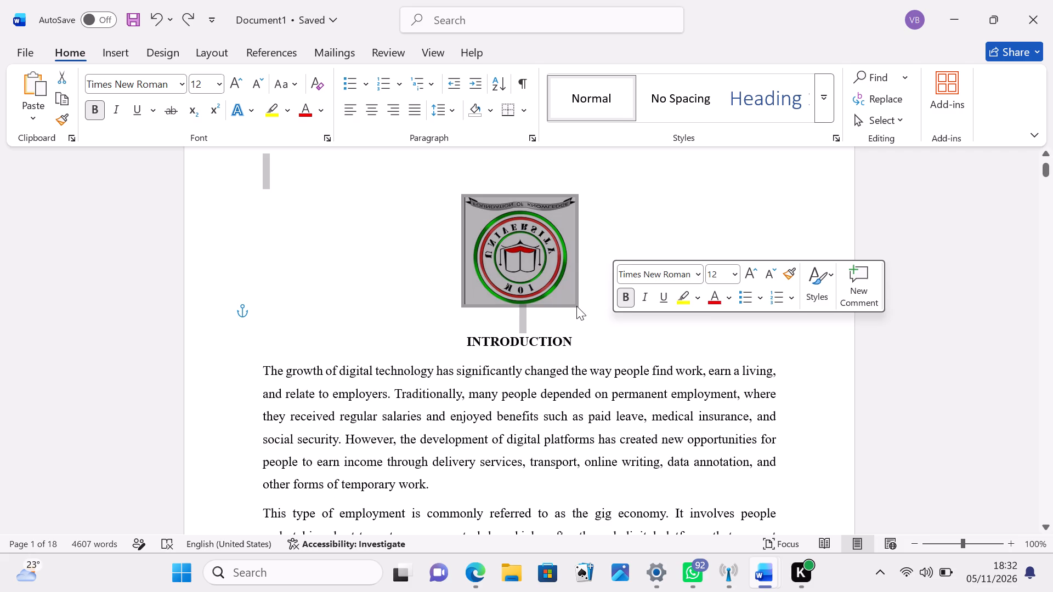
pyautogui.press('BackSpace')
pyautogui.scroll(4, 358, 186)
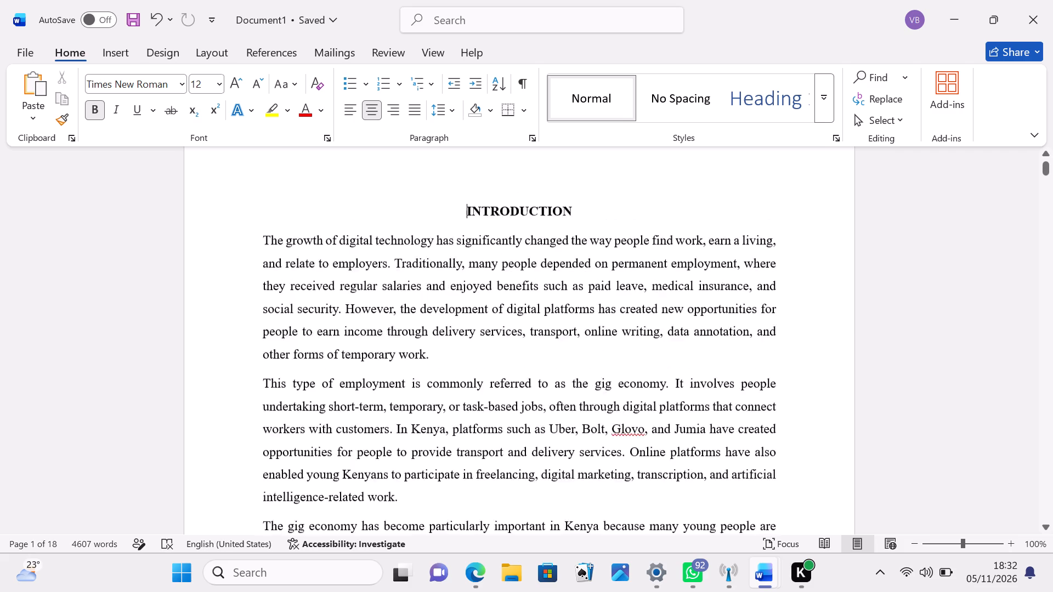
pyautogui.scroll(1, 333, 252)
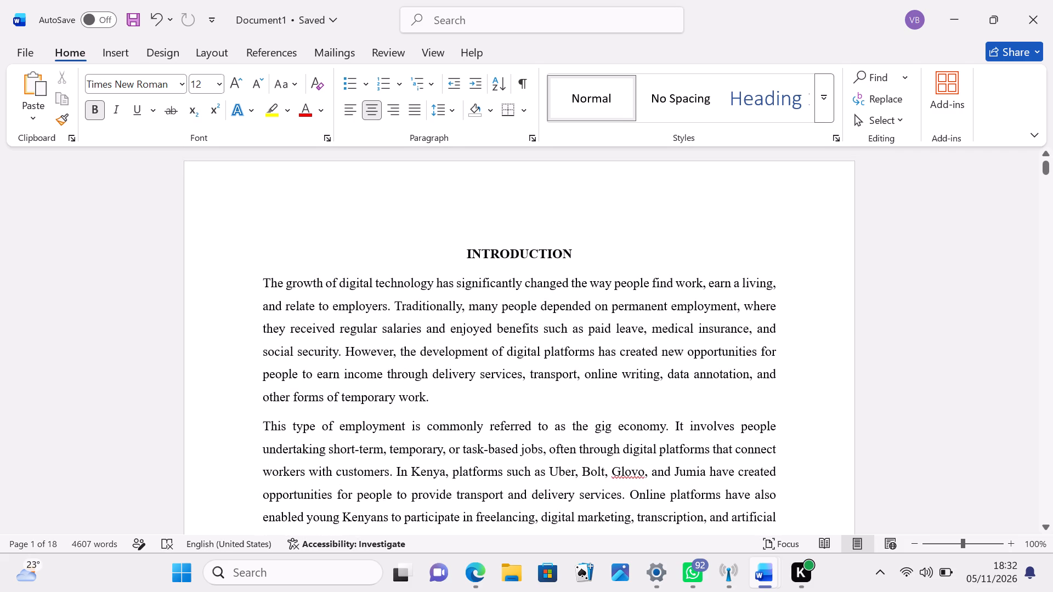
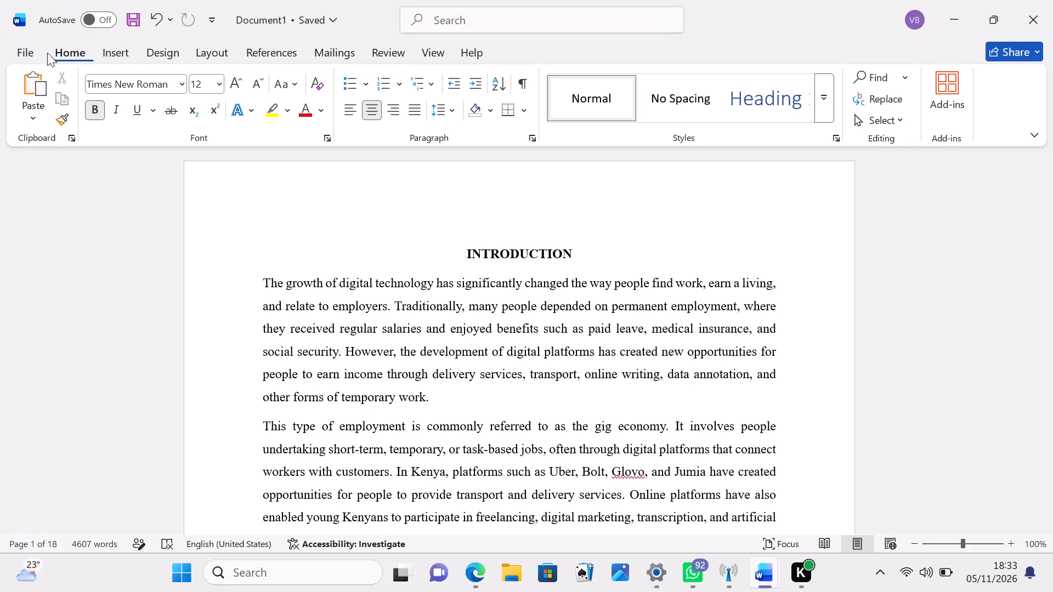
pyautogui.click(117, 54)
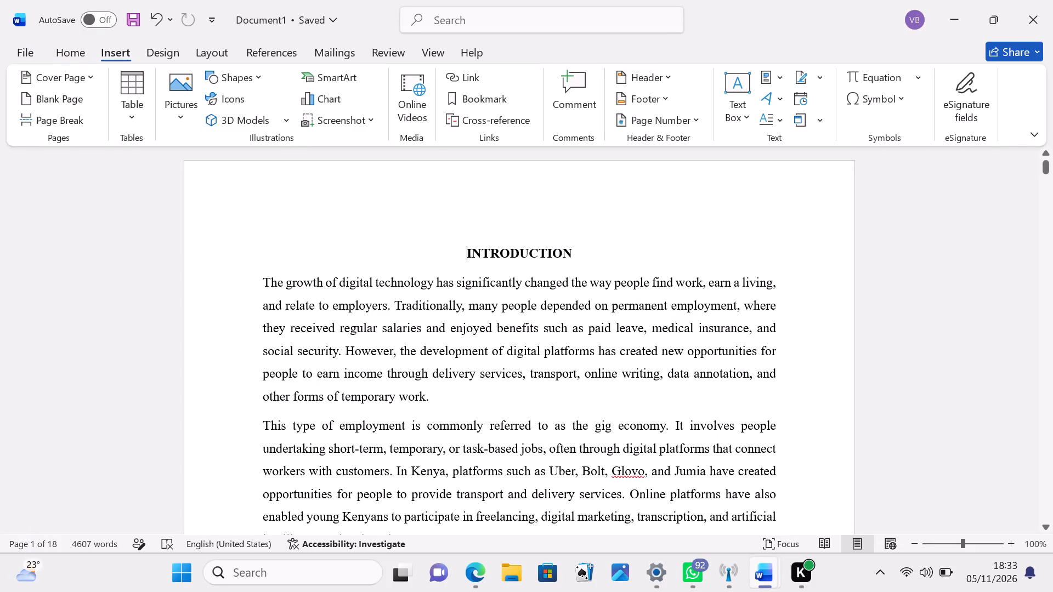
pyautogui.click(186, 100)
pyautogui.click(259, 171)
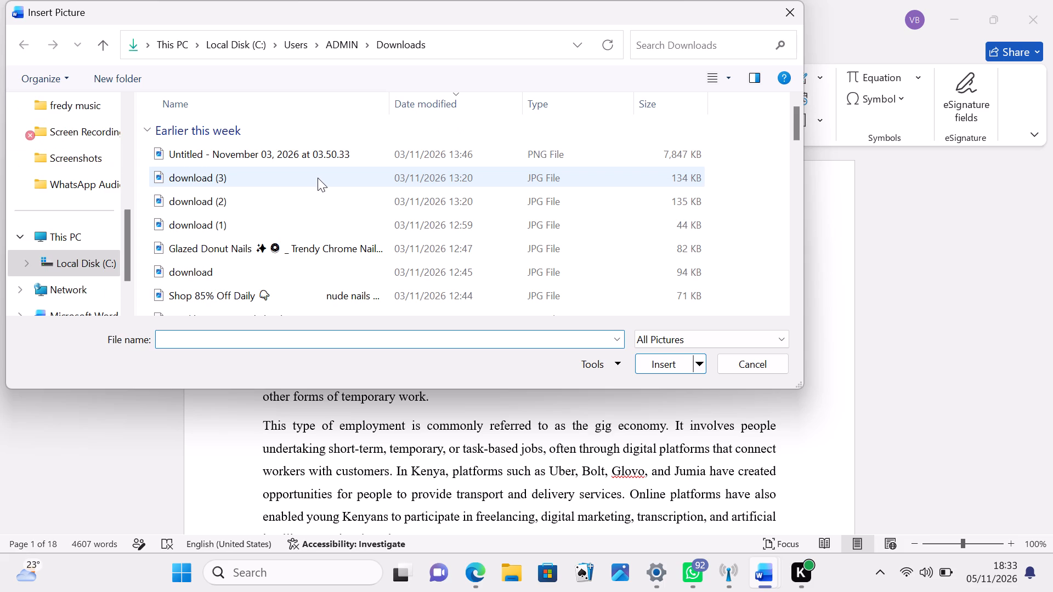
pyautogui.scroll(-11, 315, 179)
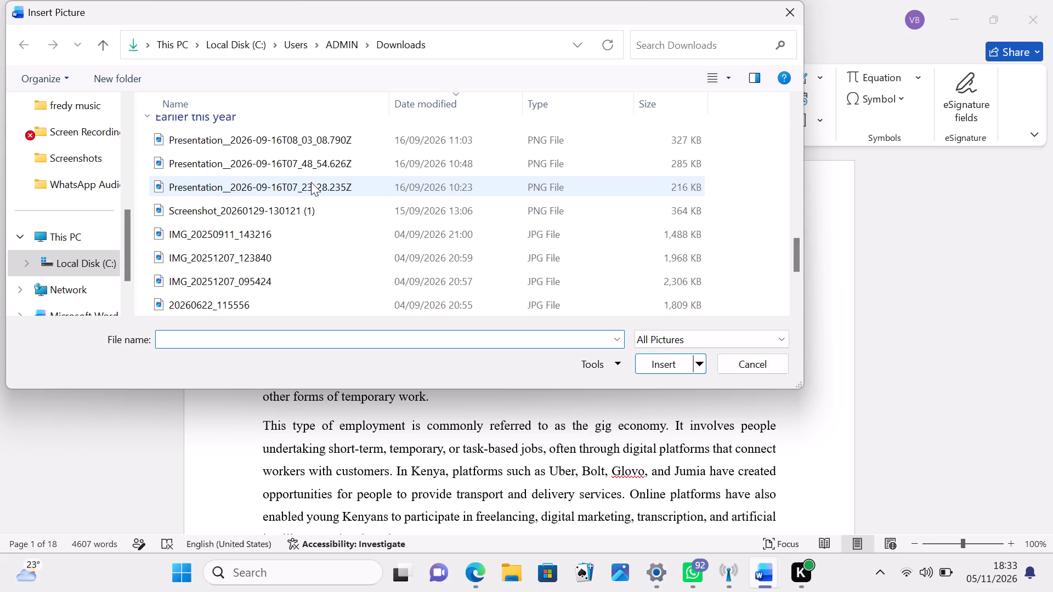
pyautogui.click(258, 201)
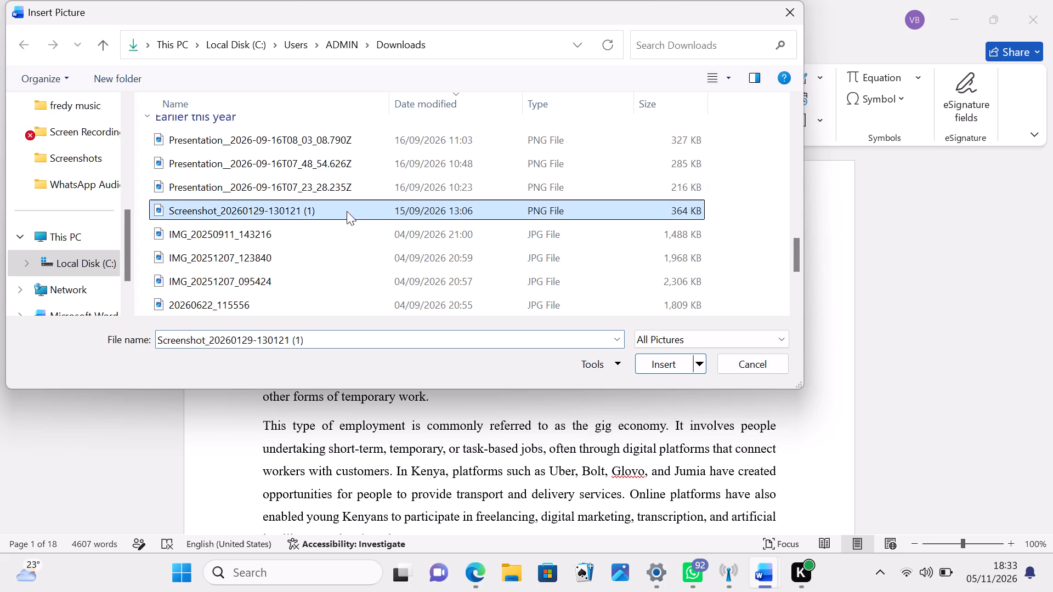
pyautogui.click(669, 364)
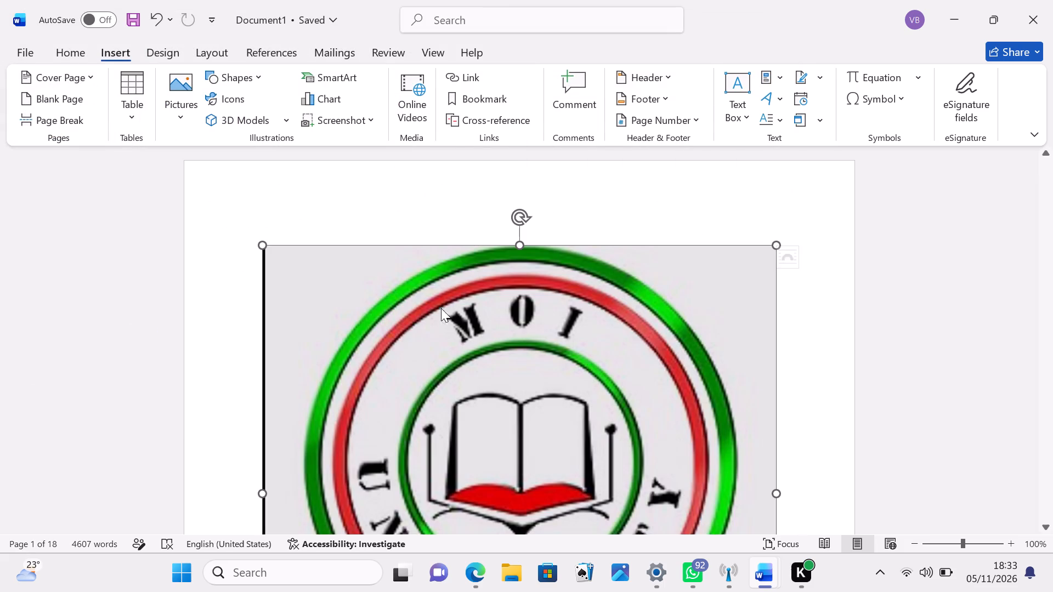
# Shrink the inserted Moi University logo proportionally to about 1.99 cm high by 2.06 cm wide.
pyautogui.scroll(-10, 450, 311)
pyautogui.scroll(-6, 621, 321)
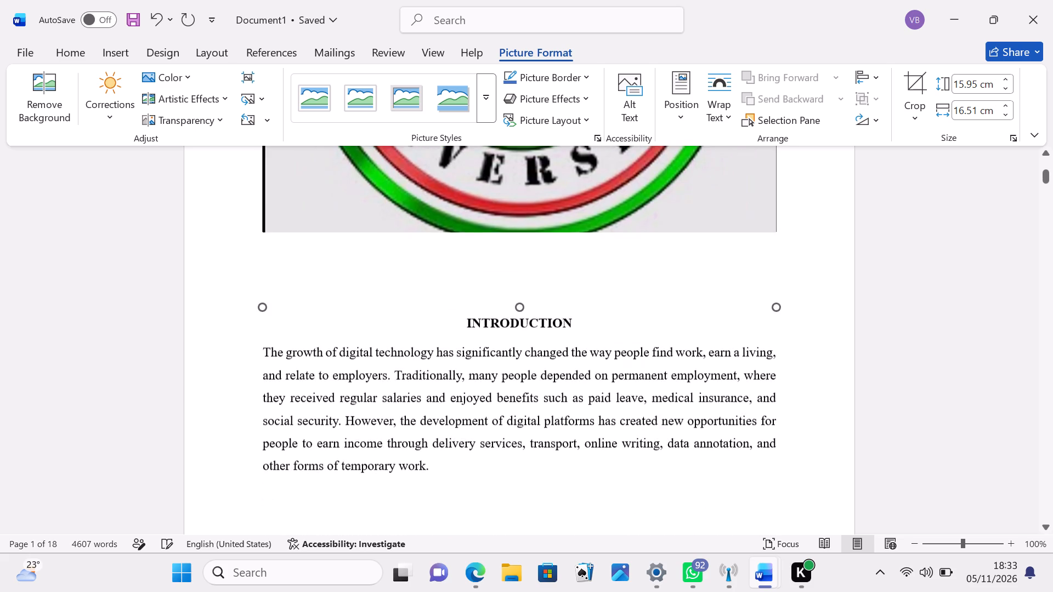
pyautogui.scroll(4, 677, 321)
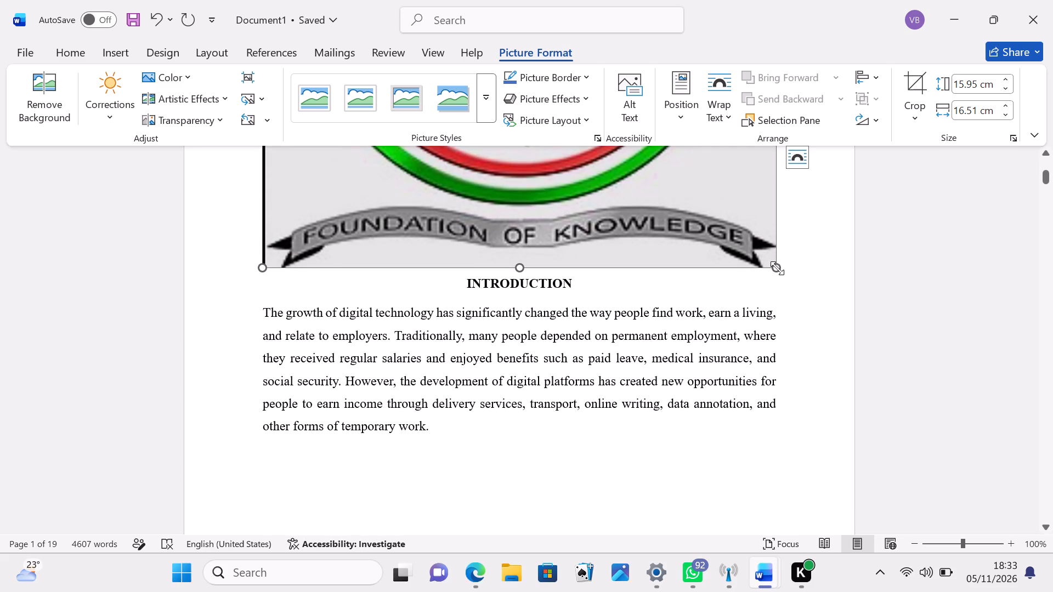
pyautogui.moveTo(777, 268); pyautogui.dragTo(492, 162)
pyautogui.scroll(2, 576, 214)
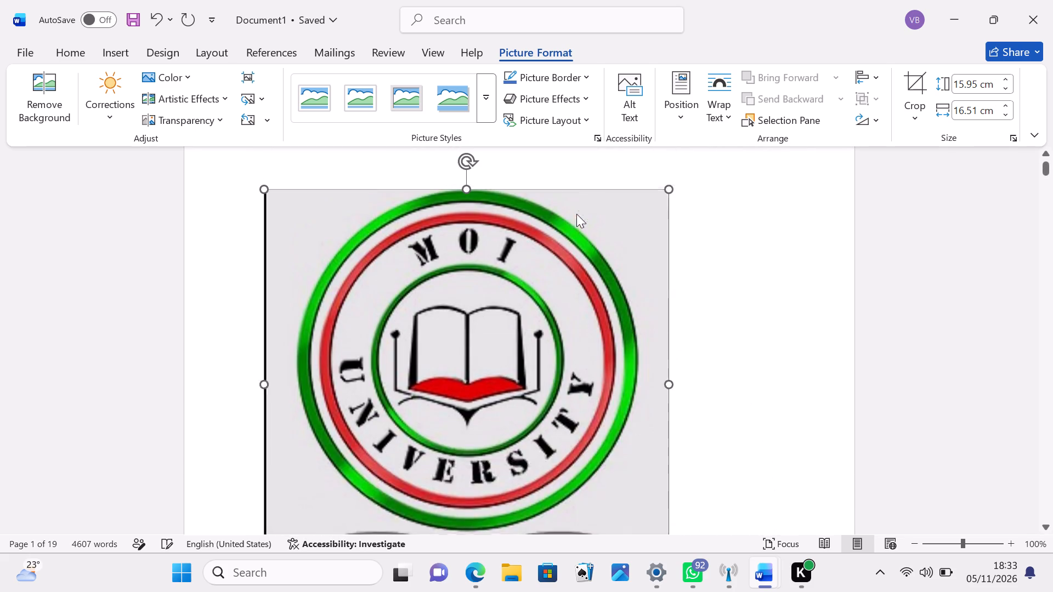
pyautogui.scroll(1, 576, 214)
pyautogui.scroll(-2, 579, 224)
pyautogui.scroll(-4, 638, 367)
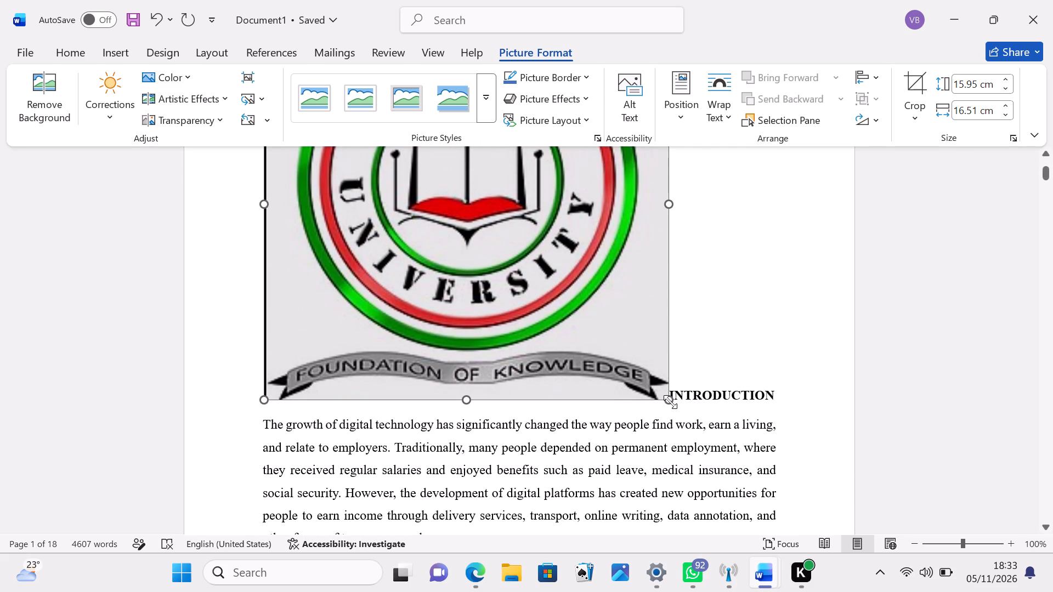
pyautogui.moveTo(670, 402); pyautogui.dragTo(525, 163)
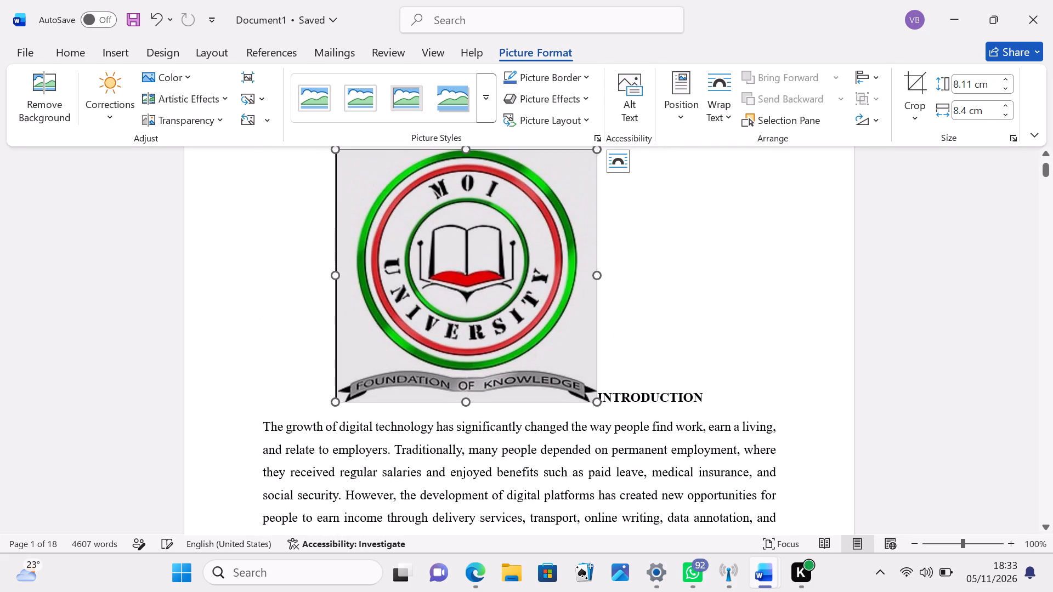
pyautogui.moveTo(598, 401); pyautogui.dragTo(519, 173)
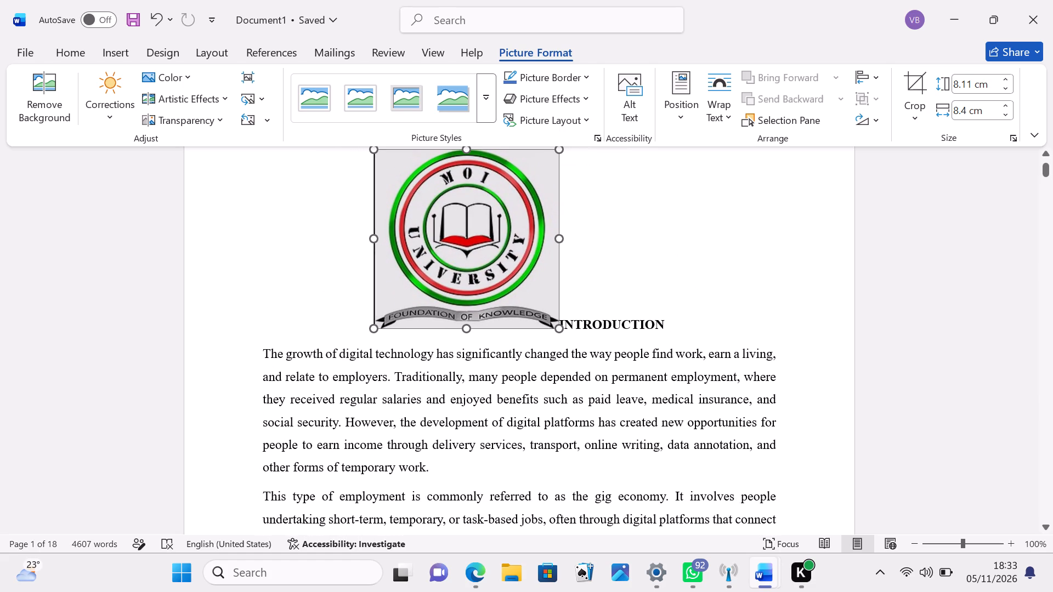
pyautogui.moveTo(558, 330); pyautogui.dragTo(480, 181)
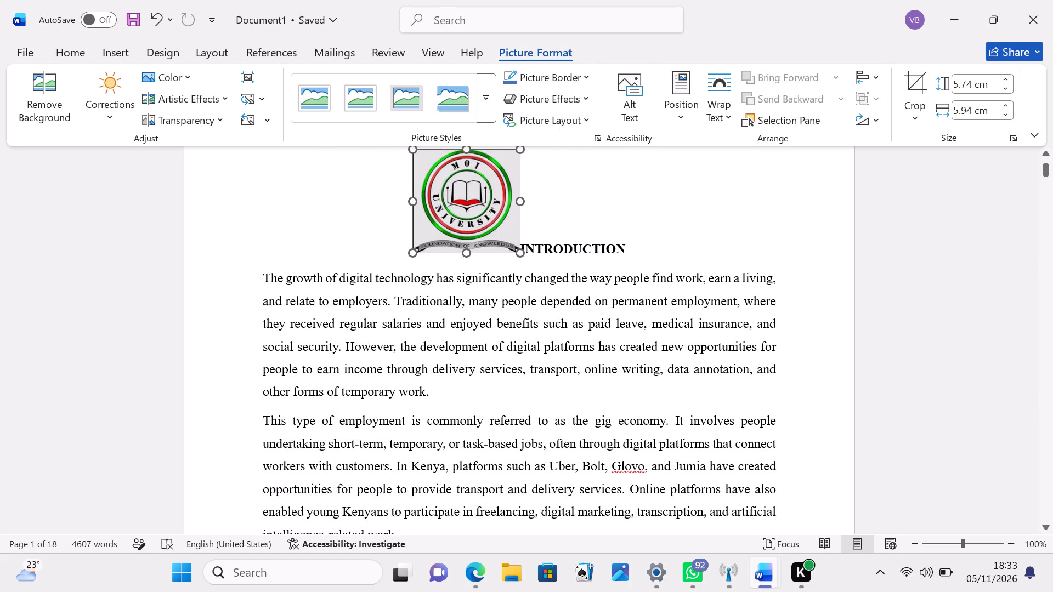
pyautogui.moveTo(520, 252); pyautogui.dragTo(471, 187)
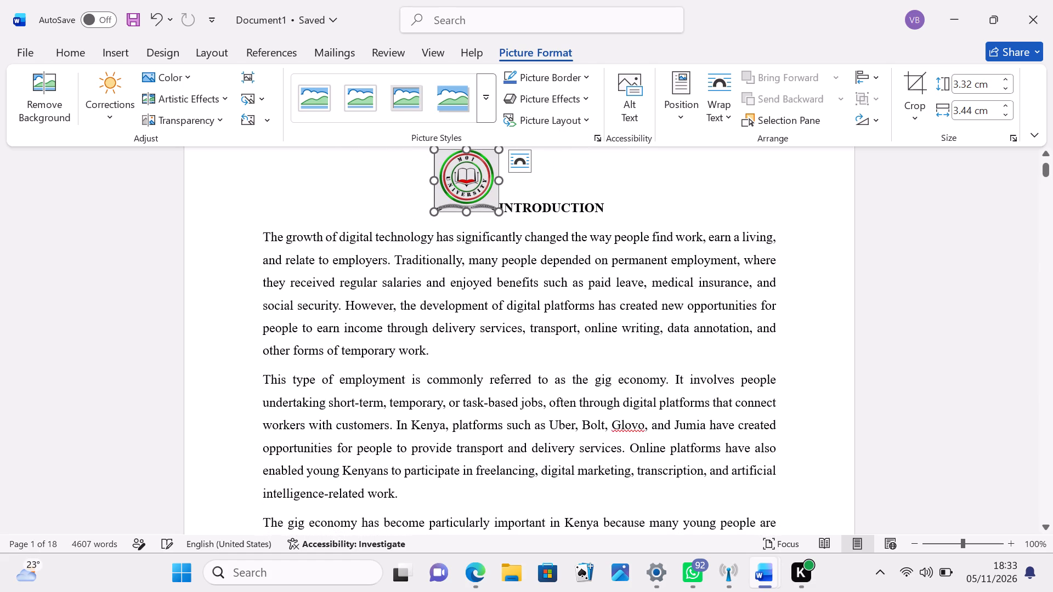
# Move the INTRODUCTION heading onto its own line below the university logo.
pyautogui.click(509, 231)
pyautogui.click(498, 212)
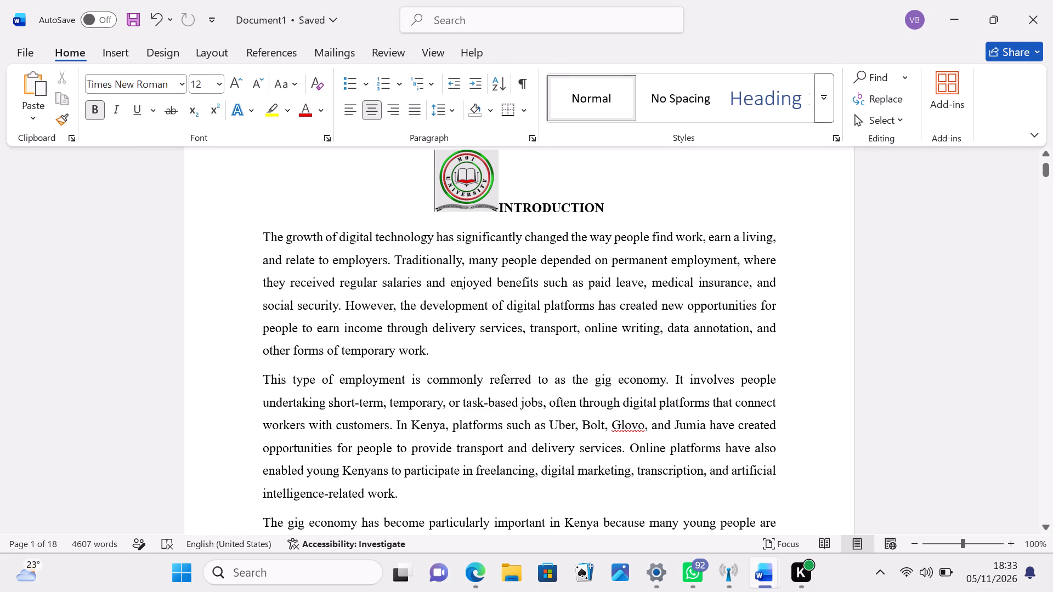
pyautogui.press('Return')
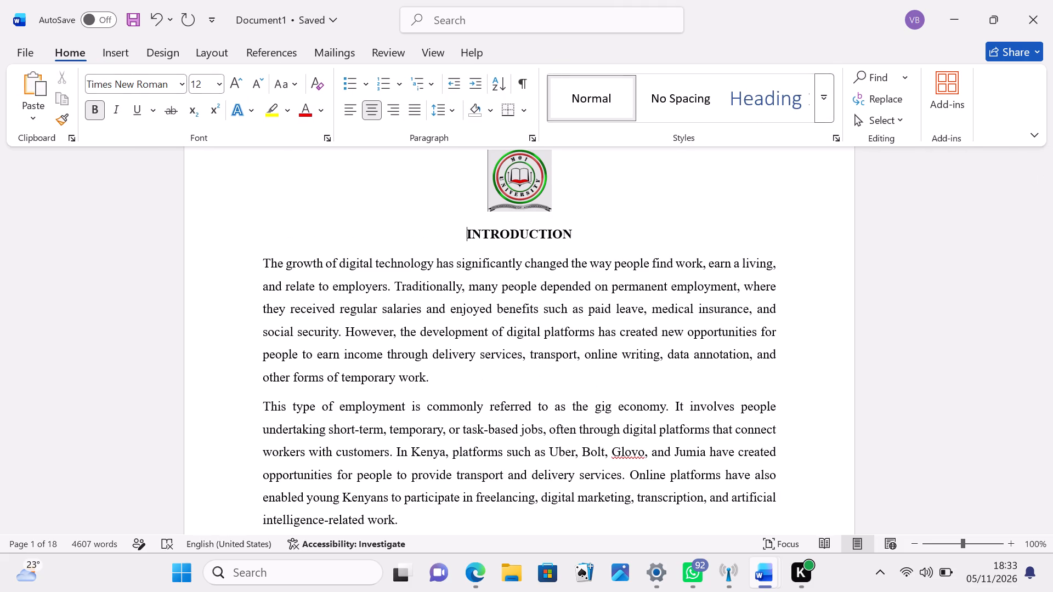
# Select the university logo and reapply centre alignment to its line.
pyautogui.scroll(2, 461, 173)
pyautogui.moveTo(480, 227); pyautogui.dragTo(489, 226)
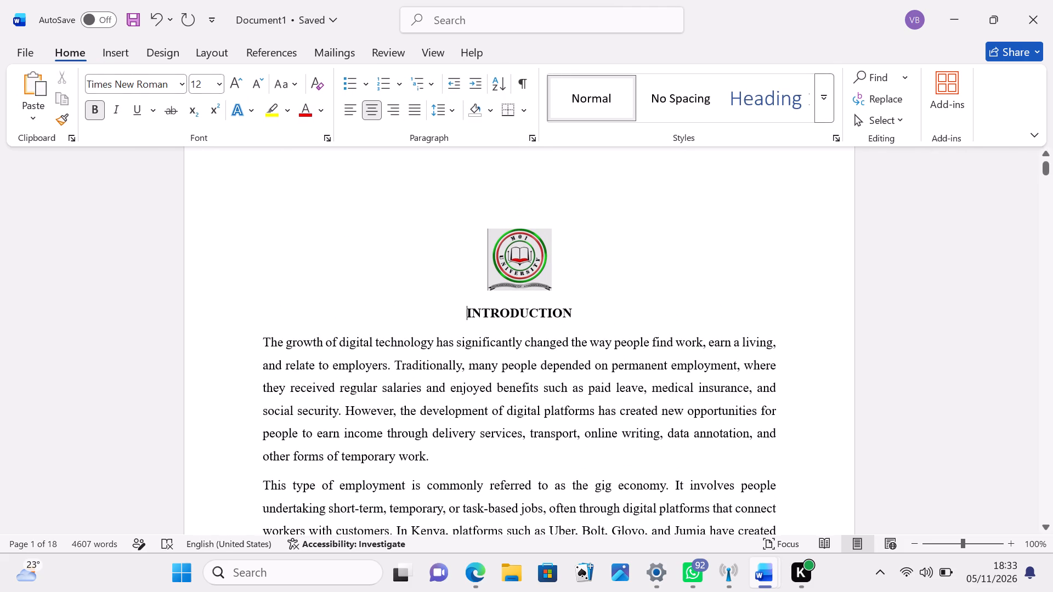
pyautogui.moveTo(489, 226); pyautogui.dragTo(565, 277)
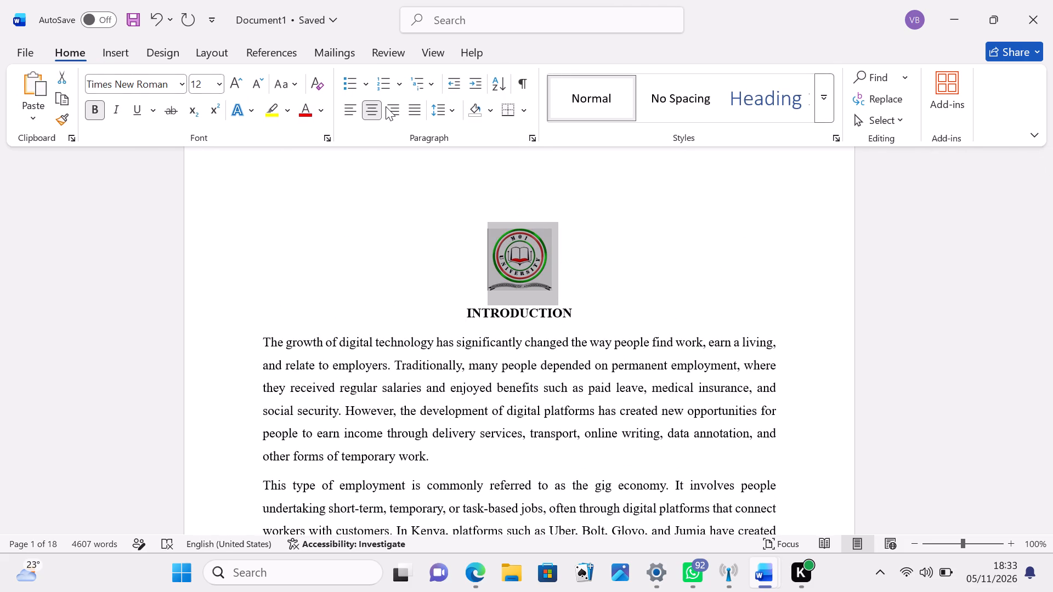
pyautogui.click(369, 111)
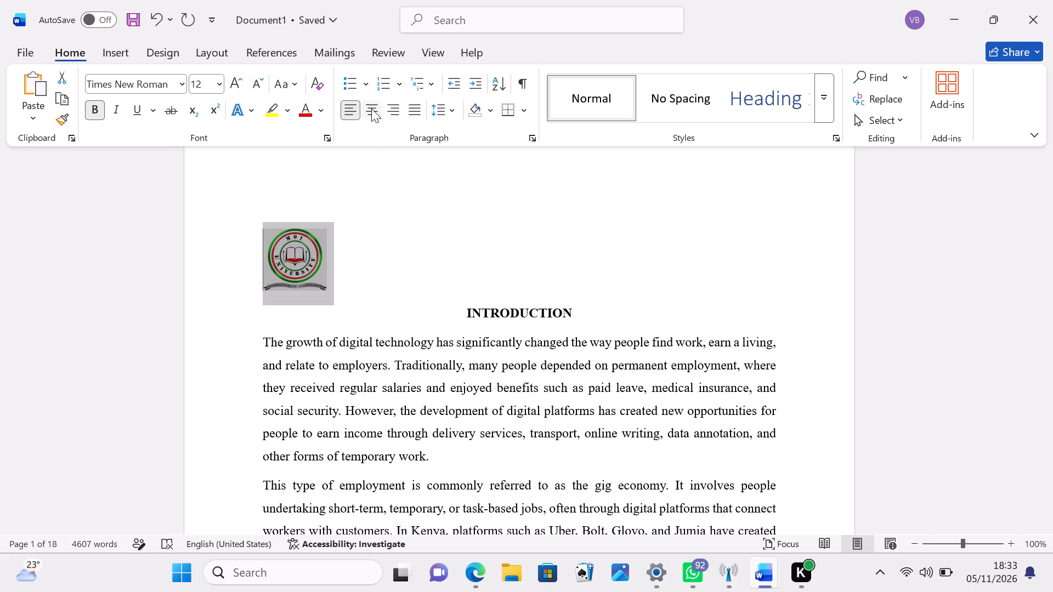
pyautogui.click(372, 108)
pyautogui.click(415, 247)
# Add a new line below the logo reading MOI UNIVERSITY in font size 20.
pyautogui.scroll(3, 420, 264)
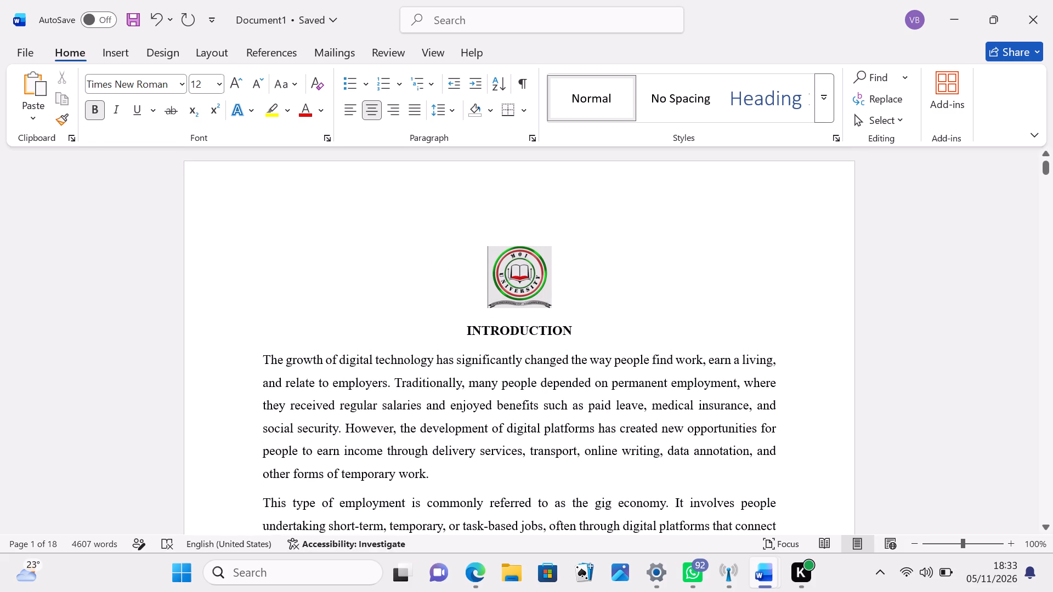
pyautogui.scroll(5, 420, 264)
pyautogui.click(579, 310)
pyautogui.press('Return')
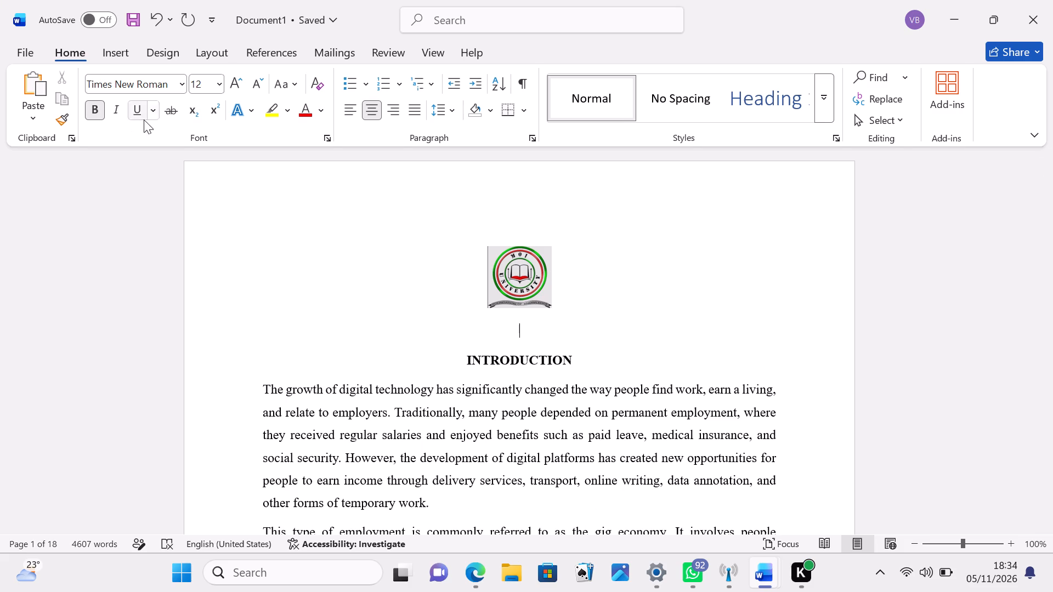
pyautogui.click(216, 83)
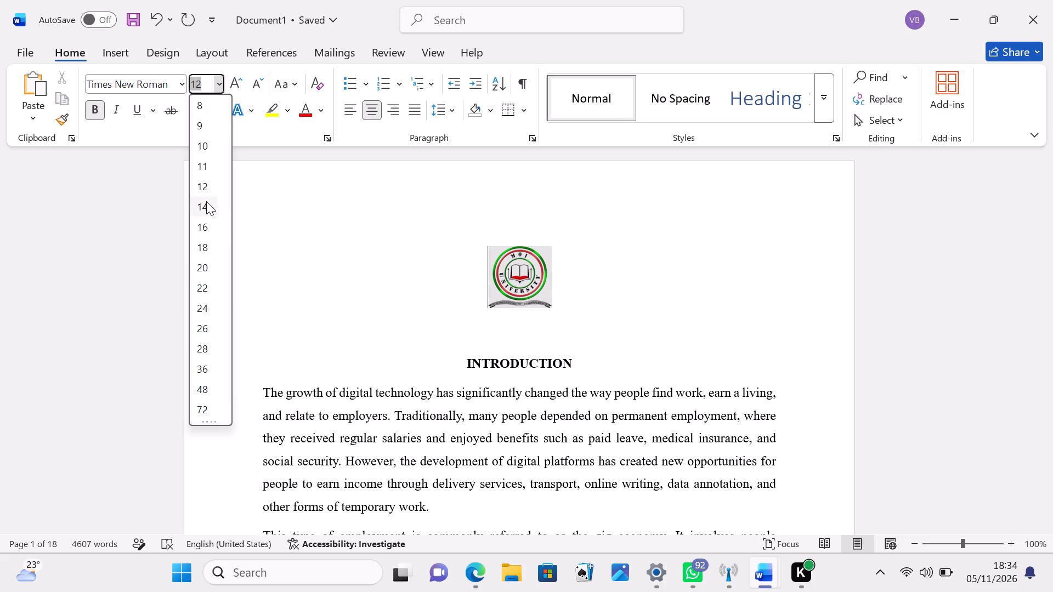
pyautogui.click(207, 271)
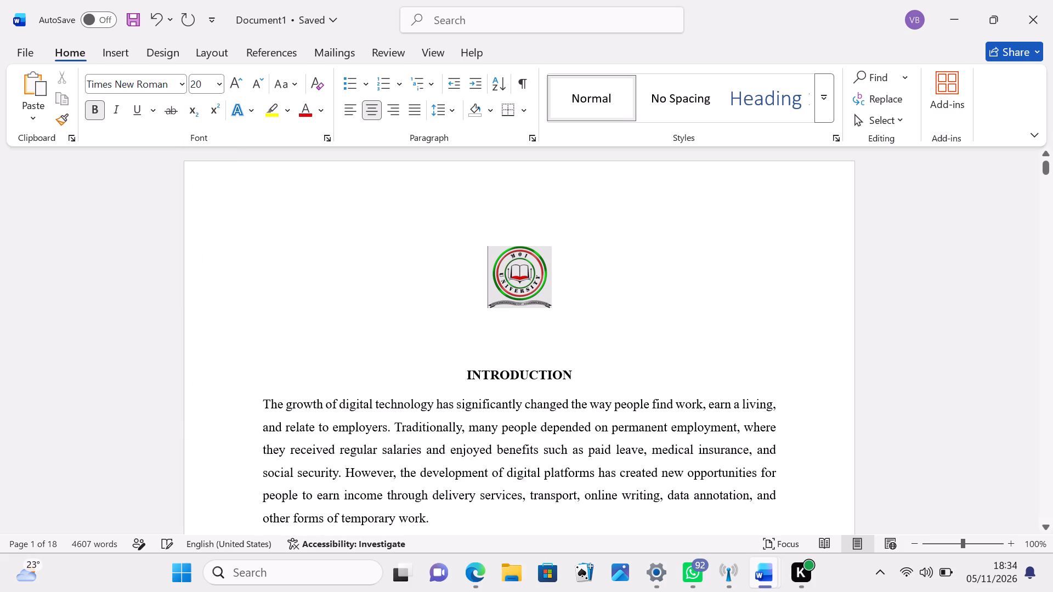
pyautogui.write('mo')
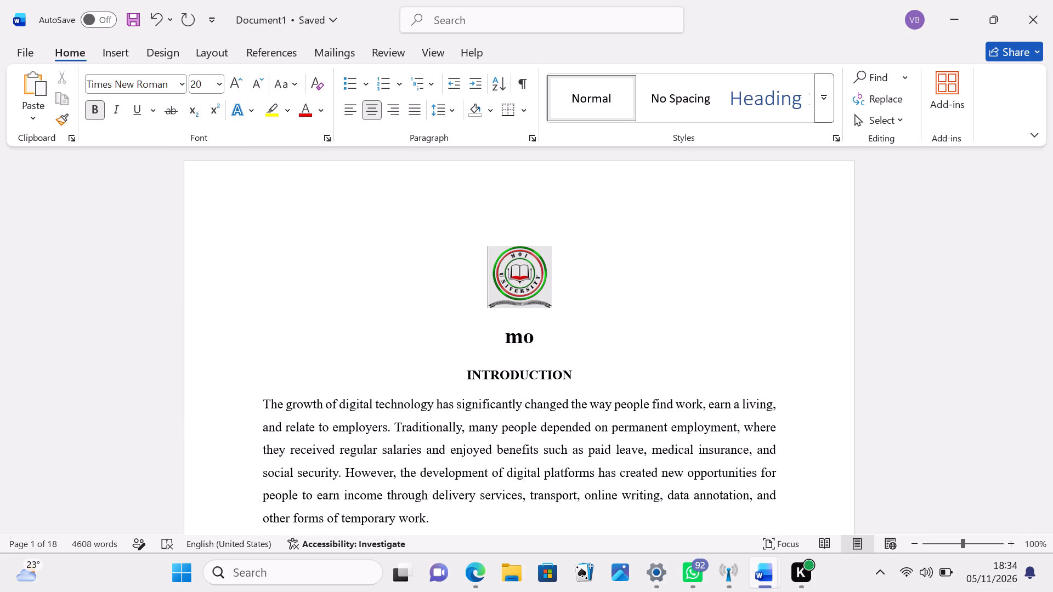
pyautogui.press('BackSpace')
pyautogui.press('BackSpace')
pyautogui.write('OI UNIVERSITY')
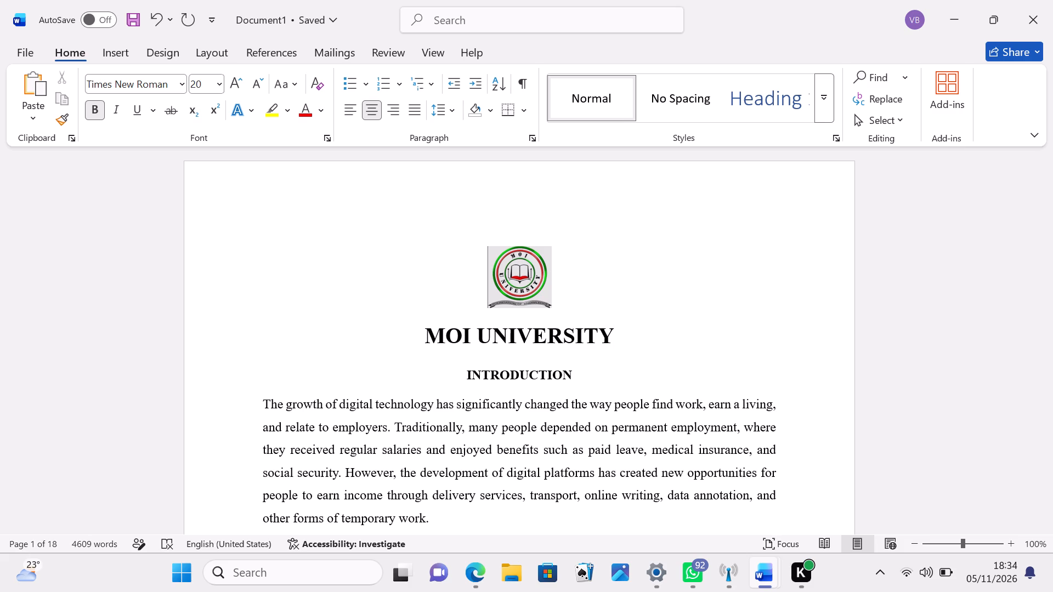
# Add the line SCHOOL OF ARTS AND SOCIAL SCIENCES below MOI UNIVERSITY.
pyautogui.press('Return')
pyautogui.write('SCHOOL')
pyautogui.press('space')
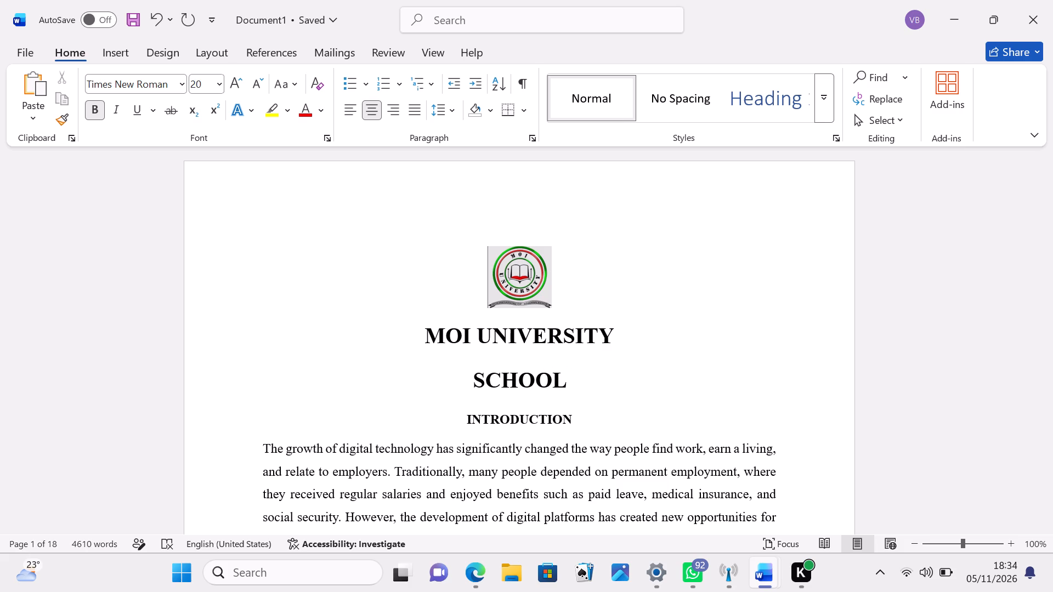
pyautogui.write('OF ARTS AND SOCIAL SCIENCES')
# Add the line DEPARTMENT OF SOCIOLOGY, PSYCHOLOGY AND ANTRHOPOLOGY below the school name, followed by a new blank line.
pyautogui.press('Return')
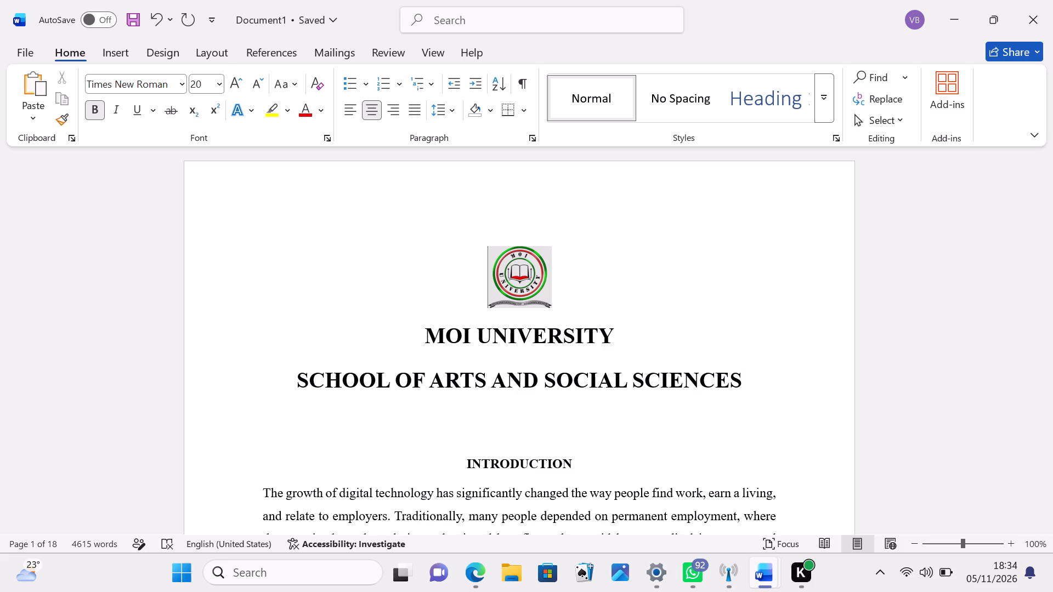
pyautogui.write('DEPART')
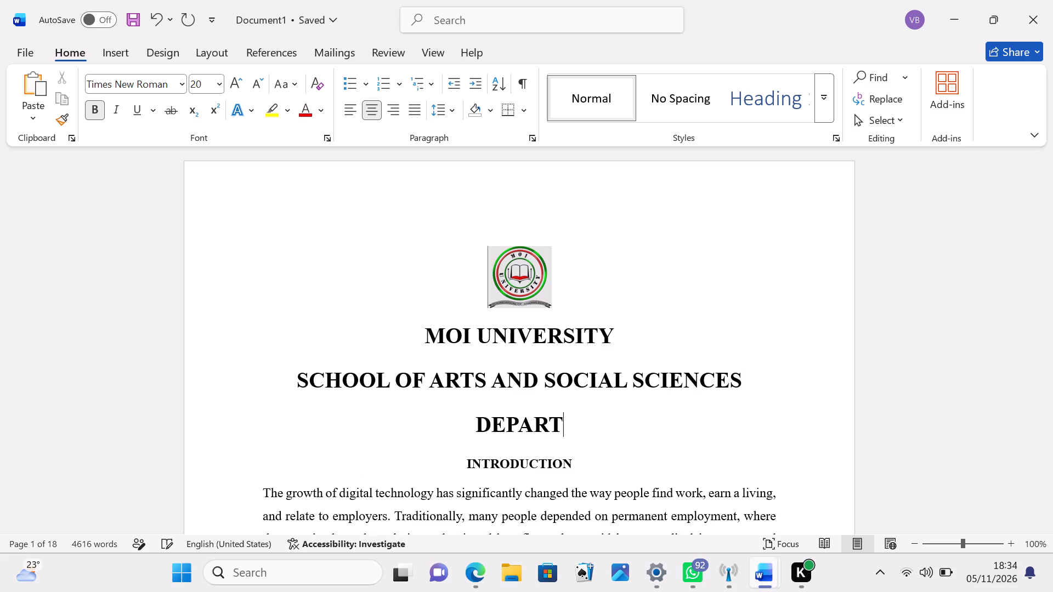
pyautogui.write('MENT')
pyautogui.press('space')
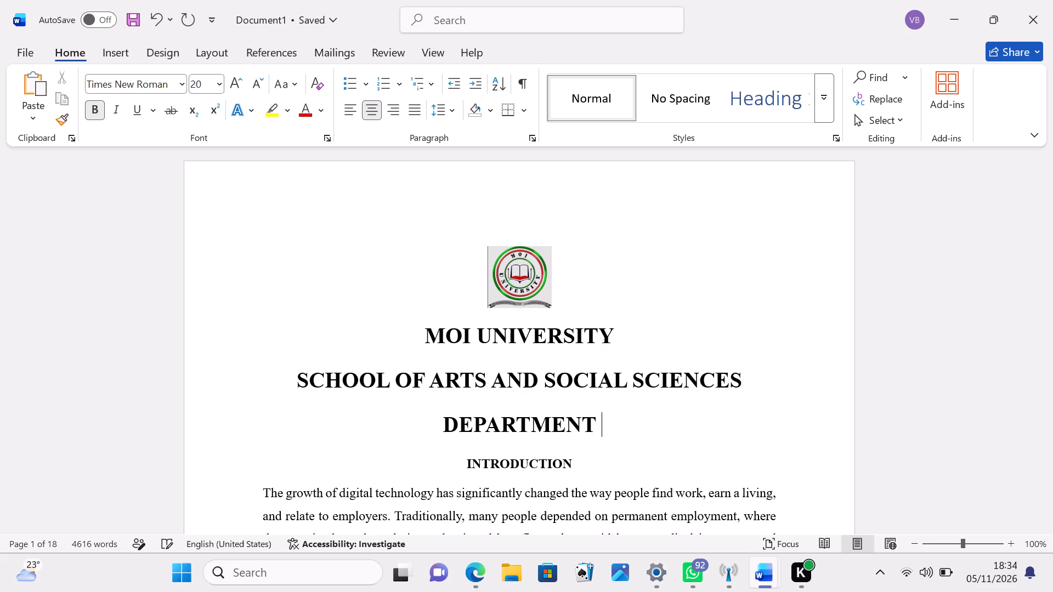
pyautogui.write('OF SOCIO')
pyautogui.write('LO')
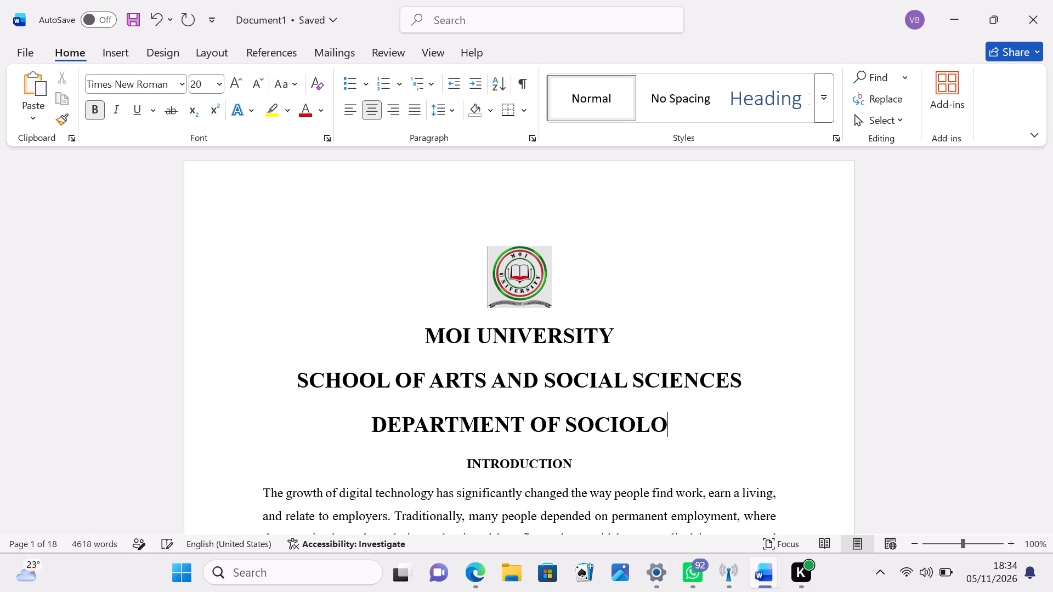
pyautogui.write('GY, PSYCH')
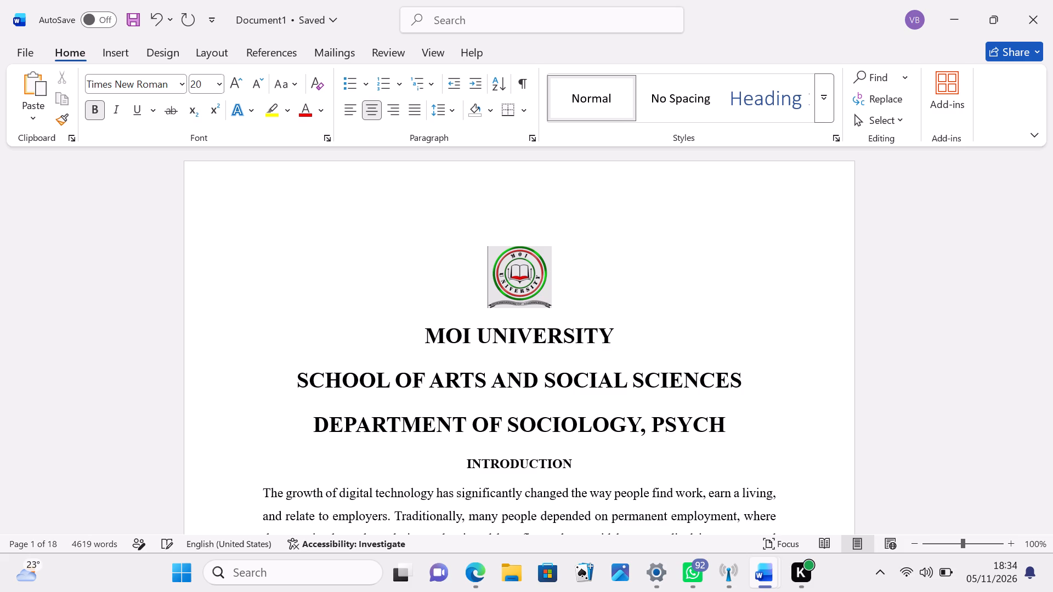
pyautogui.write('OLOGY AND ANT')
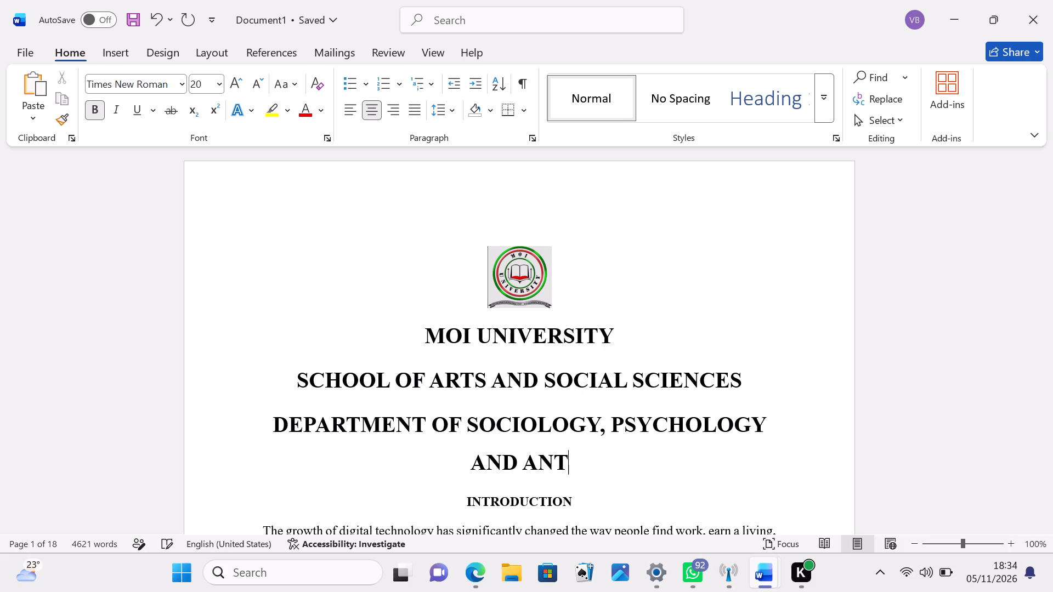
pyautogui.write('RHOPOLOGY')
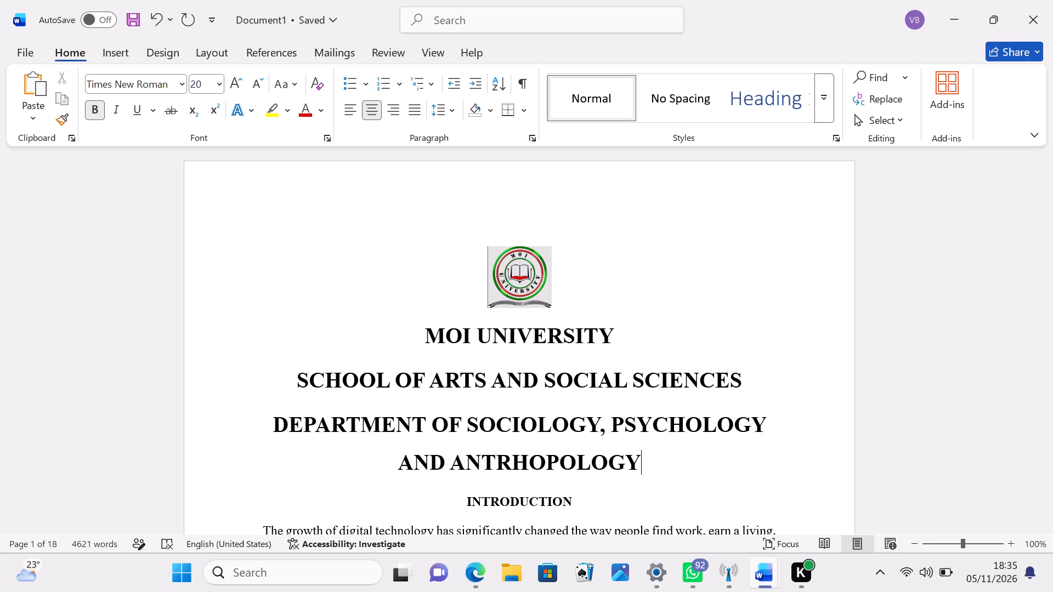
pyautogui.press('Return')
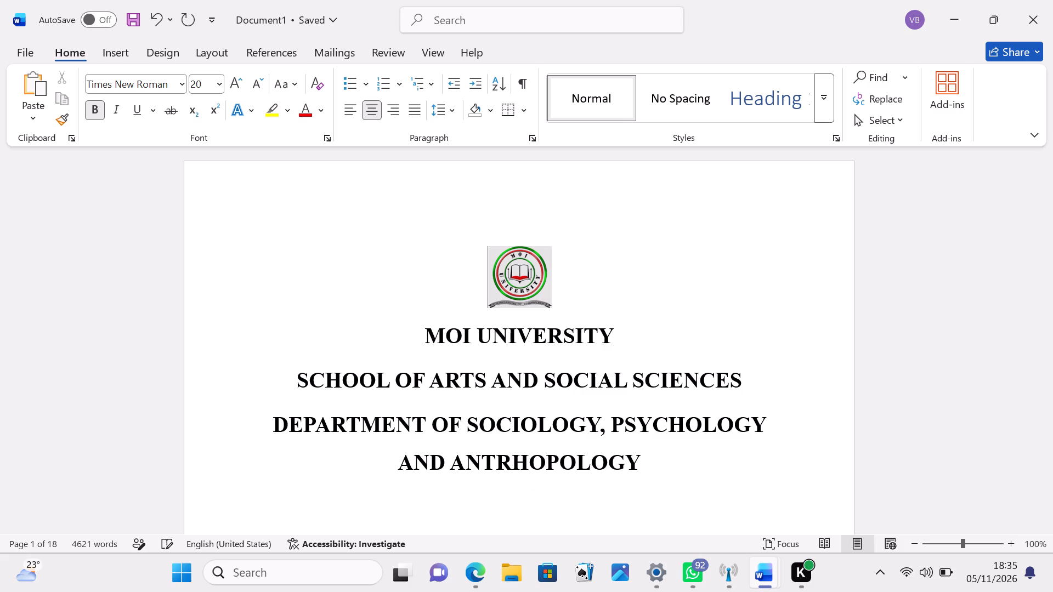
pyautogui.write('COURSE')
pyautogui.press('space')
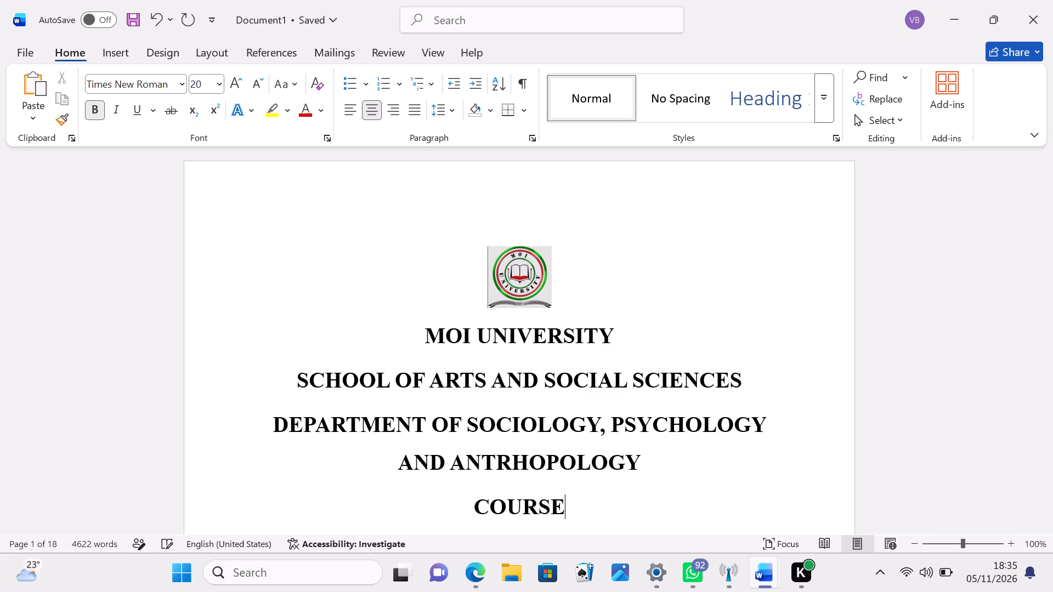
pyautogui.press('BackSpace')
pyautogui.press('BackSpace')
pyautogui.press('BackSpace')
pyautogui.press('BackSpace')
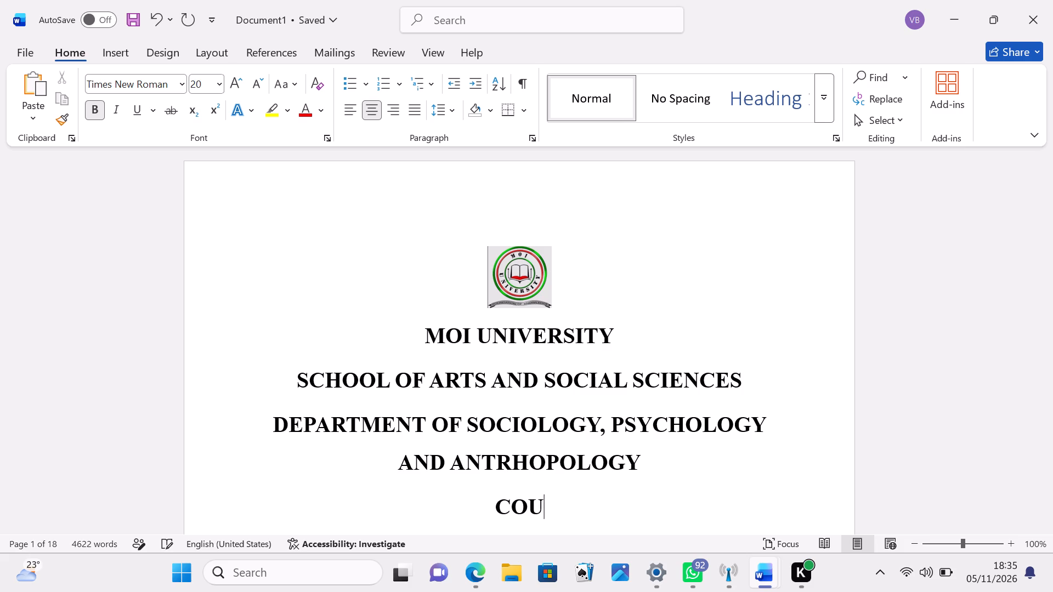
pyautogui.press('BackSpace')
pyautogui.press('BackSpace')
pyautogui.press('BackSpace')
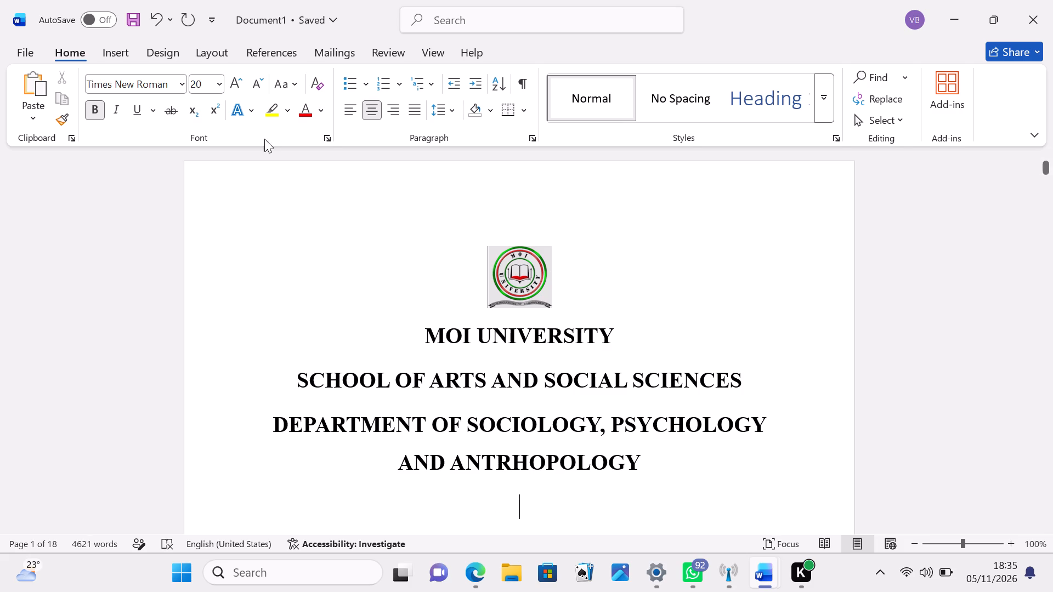
# Set the font size to 16 and add the line COURSE TITLE: LABOUR MOVEMENTS AND CONTEMPORARY SOCIETY below the department name.
pyautogui.click(217, 83)
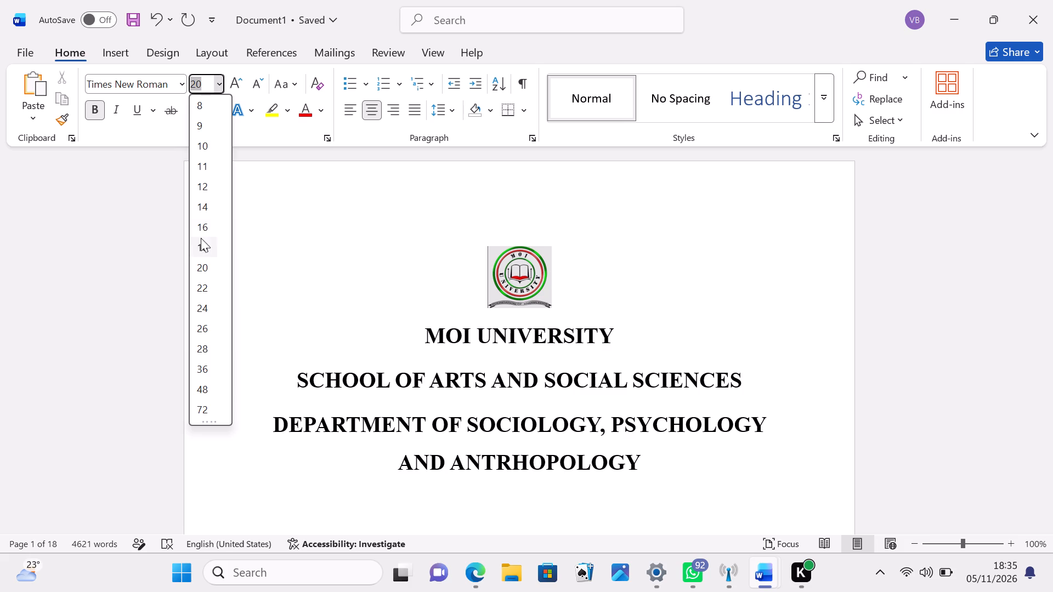
pyautogui.click(201, 230)
pyautogui.scroll(-3, 412, 440)
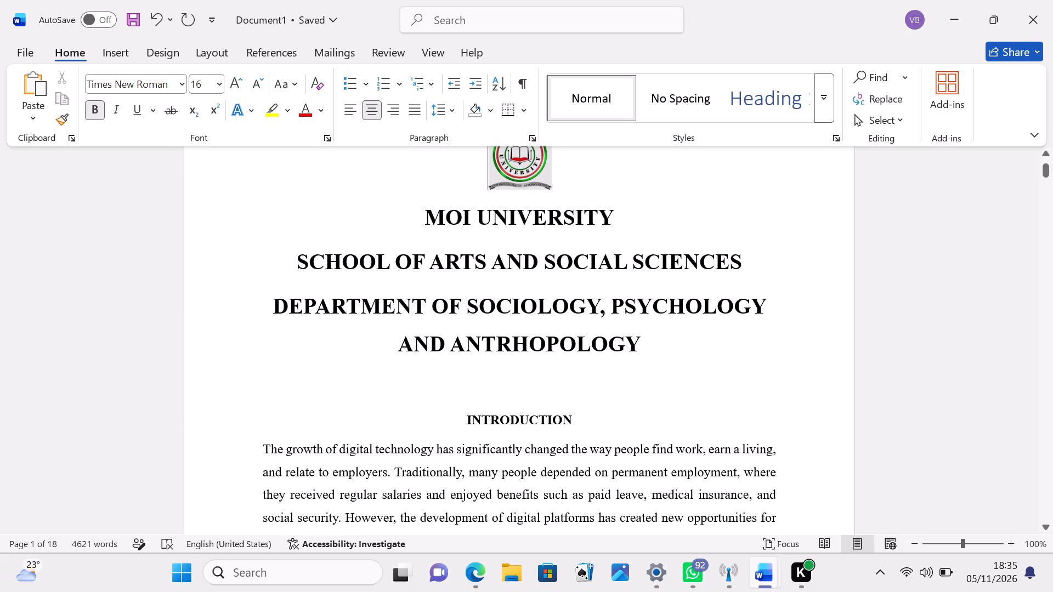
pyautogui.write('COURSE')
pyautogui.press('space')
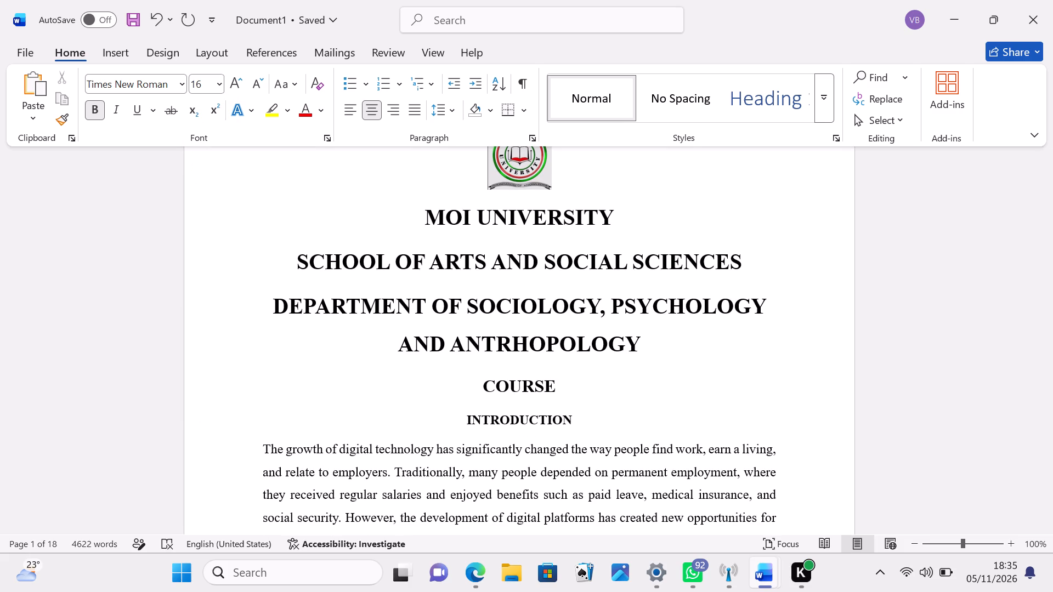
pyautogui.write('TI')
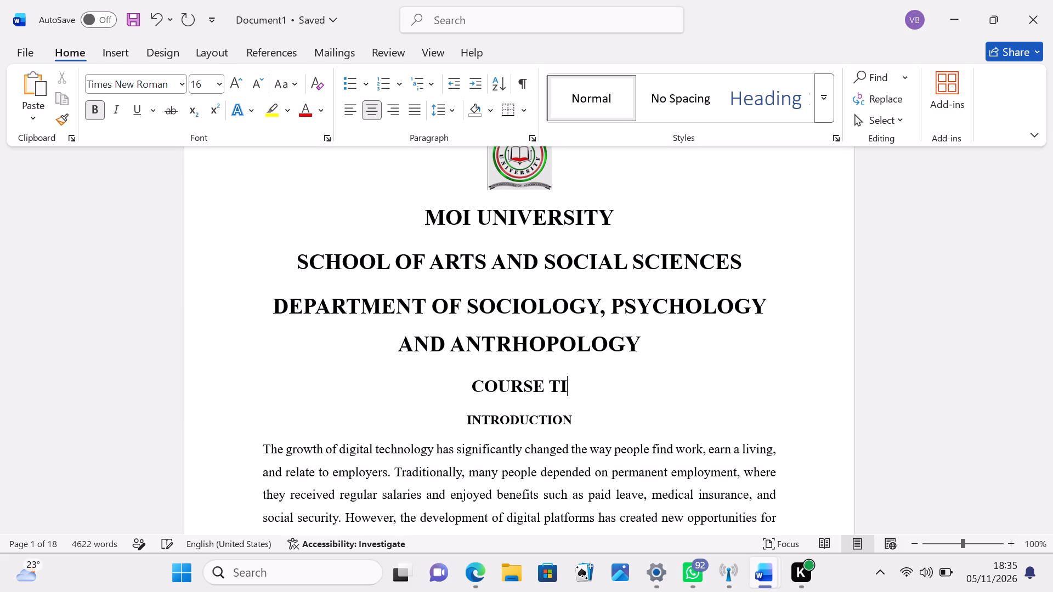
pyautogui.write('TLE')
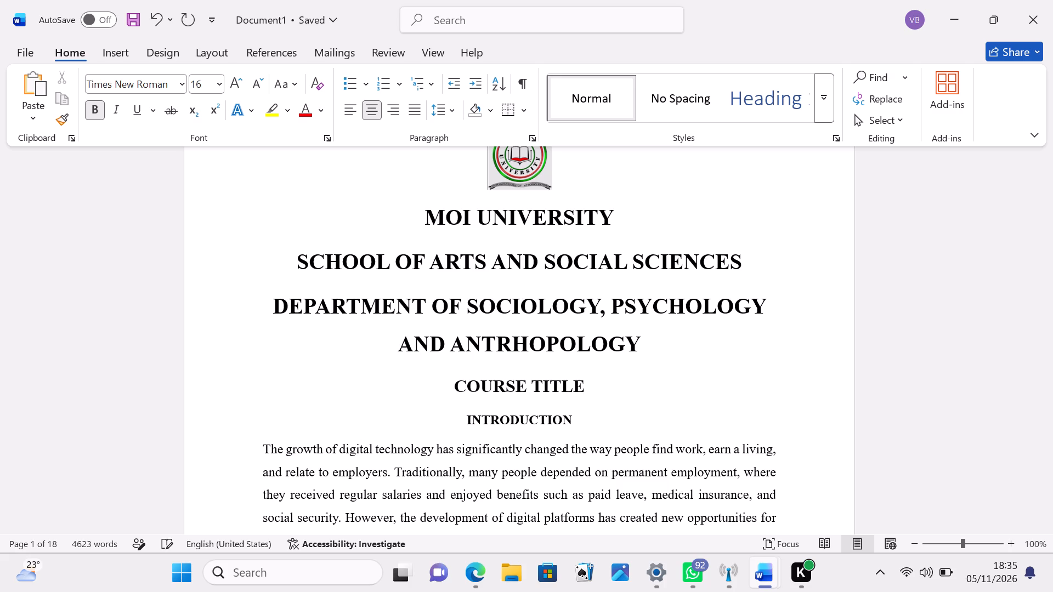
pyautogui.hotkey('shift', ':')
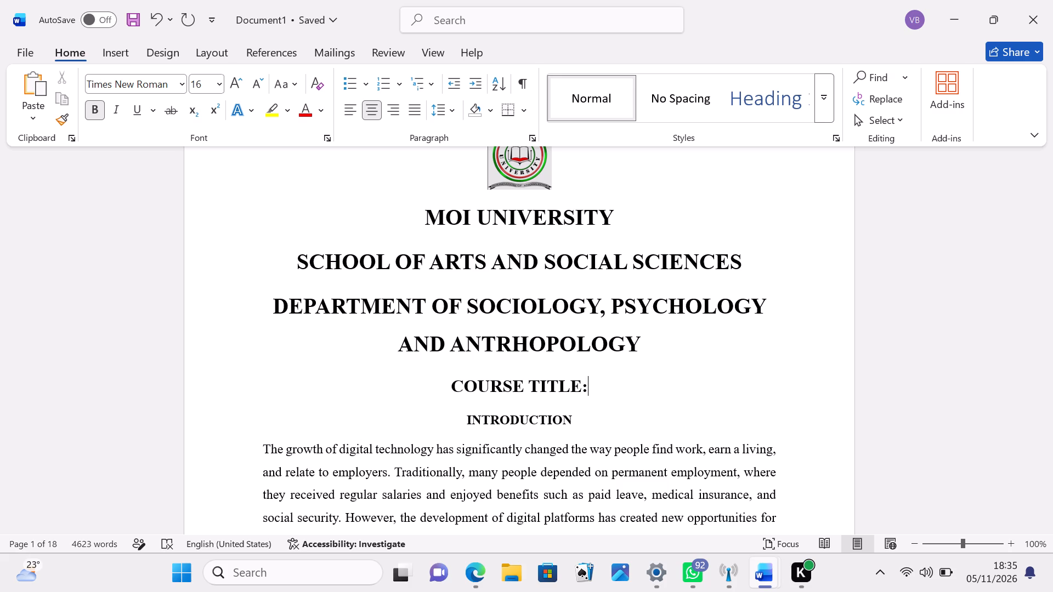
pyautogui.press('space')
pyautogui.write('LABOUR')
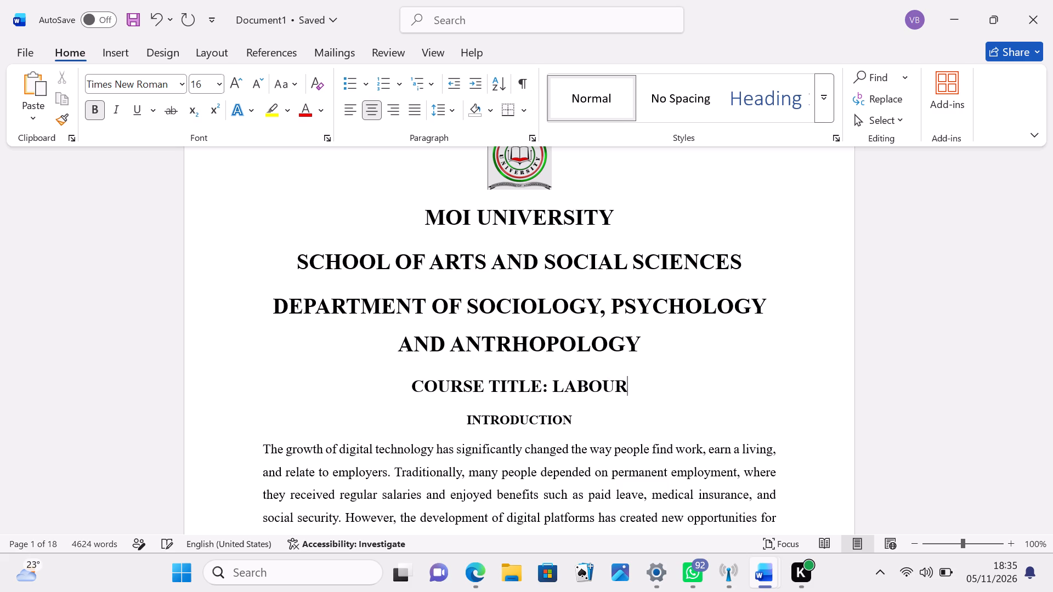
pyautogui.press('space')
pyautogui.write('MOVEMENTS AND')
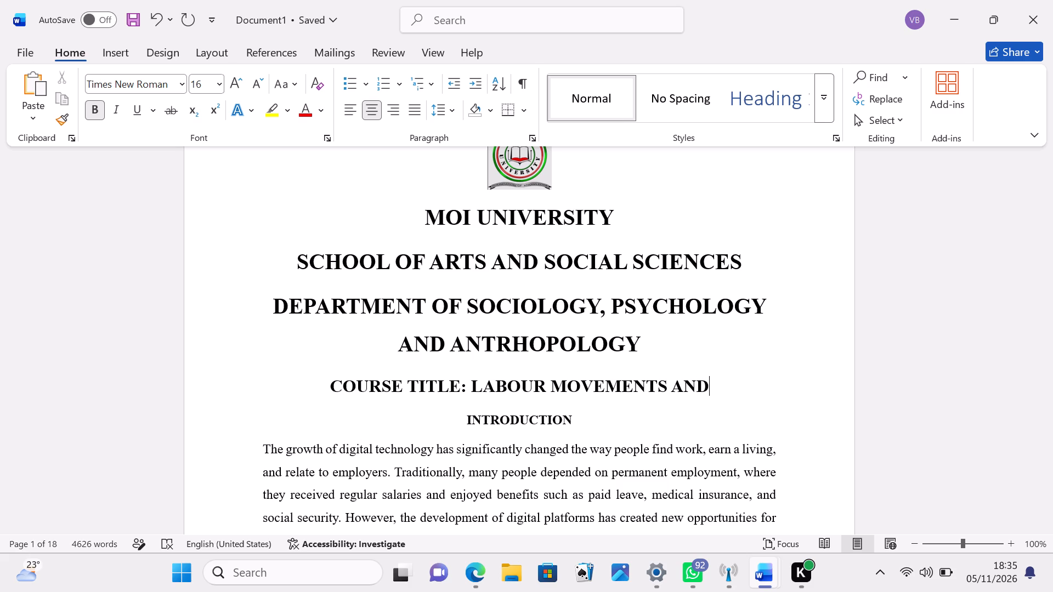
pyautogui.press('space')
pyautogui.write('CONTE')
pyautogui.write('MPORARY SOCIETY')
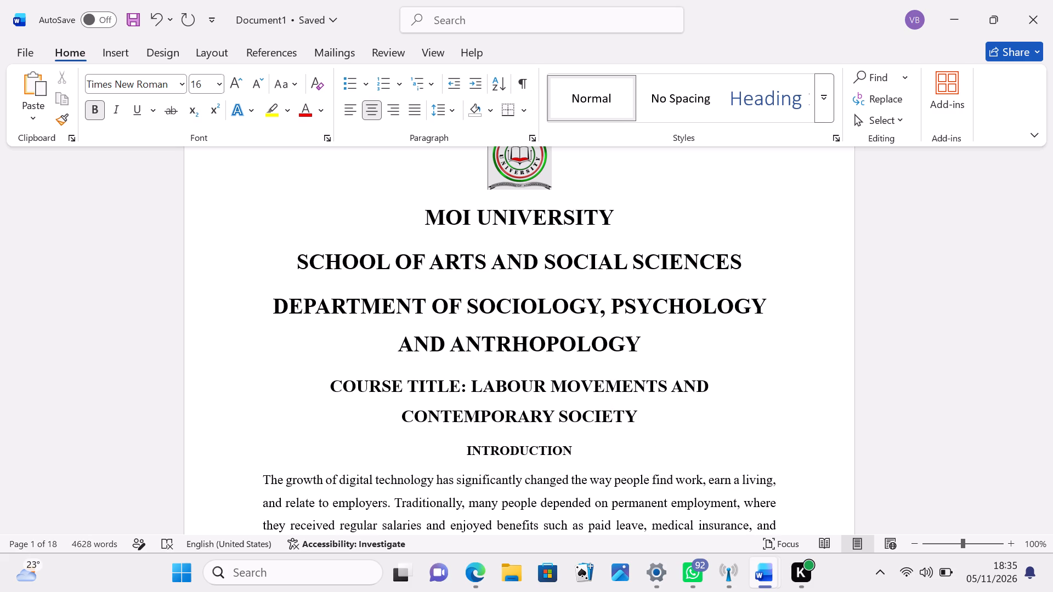
# Add a new line below the course title with the label COURSE CODE:.
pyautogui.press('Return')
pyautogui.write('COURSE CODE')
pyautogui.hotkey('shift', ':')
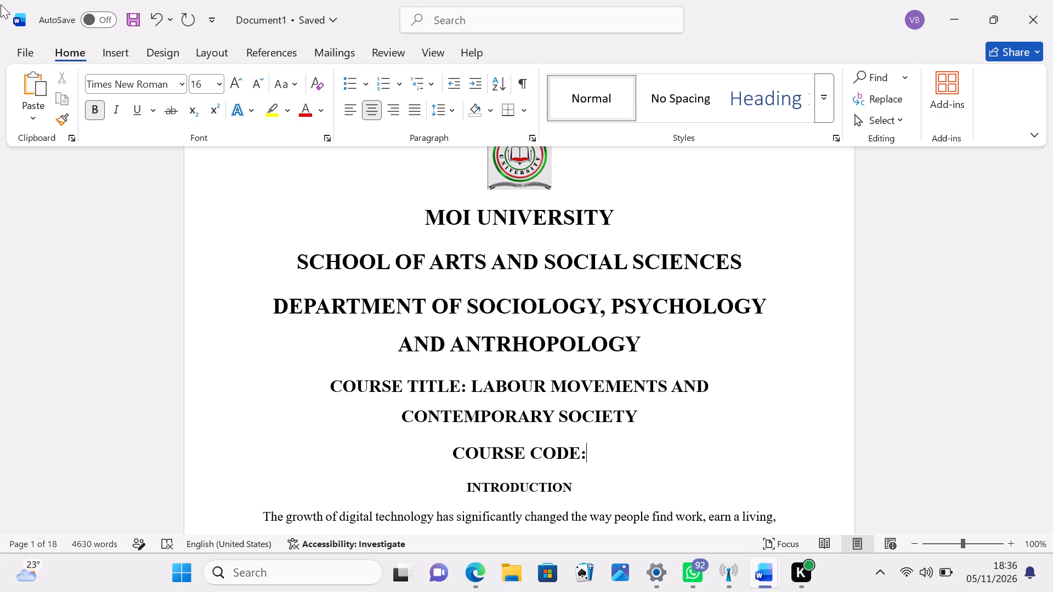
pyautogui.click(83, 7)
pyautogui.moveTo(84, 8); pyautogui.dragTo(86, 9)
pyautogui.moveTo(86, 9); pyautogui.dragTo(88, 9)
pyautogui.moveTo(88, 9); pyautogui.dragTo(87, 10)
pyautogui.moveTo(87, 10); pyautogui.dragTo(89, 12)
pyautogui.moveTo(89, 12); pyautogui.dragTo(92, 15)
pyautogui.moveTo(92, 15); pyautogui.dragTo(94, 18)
# Enter CMD 413 directly after the COURSE CODE: label.
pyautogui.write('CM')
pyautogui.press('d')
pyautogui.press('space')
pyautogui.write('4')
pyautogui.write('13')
# Add a line below the course code with the label NAME: followed by the student's full name.
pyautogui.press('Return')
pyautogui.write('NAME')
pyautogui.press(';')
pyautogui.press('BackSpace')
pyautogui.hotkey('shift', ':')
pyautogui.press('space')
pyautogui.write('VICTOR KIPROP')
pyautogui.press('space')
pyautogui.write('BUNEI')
# Add a line below the student's name with the label ADM : followed by the student's admission number.
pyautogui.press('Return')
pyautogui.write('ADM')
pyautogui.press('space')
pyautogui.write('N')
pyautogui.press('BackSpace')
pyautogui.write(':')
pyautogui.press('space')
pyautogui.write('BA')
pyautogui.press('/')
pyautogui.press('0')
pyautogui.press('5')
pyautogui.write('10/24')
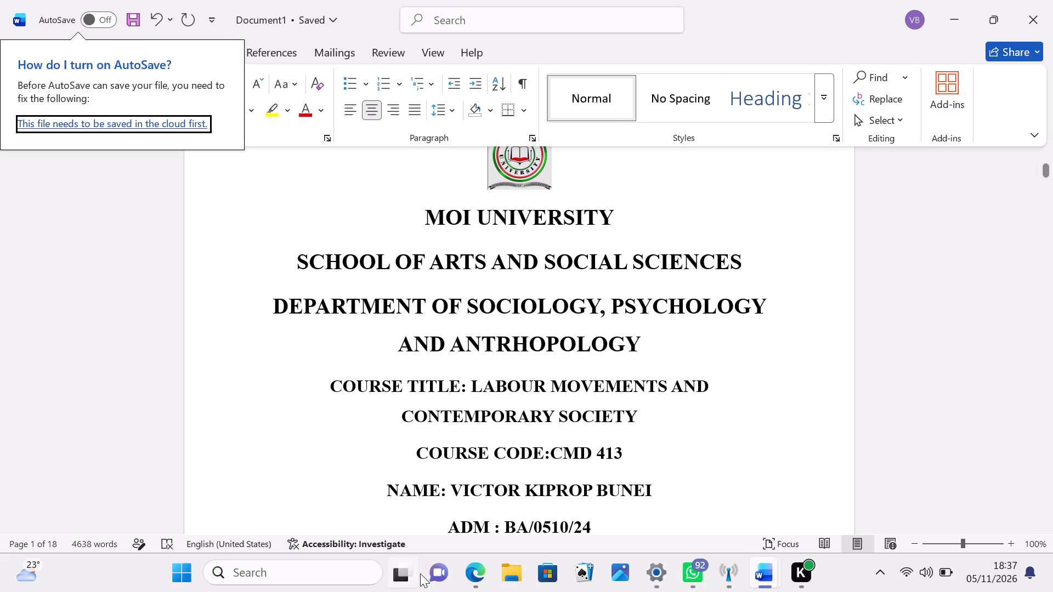
# Add the line TASK: TAKE AWAY ASSIGNMENT between the admission number and the INTRODUCTION heading.
pyautogui.click(18, 322)
pyautogui.scroll(-2, 715, 430)
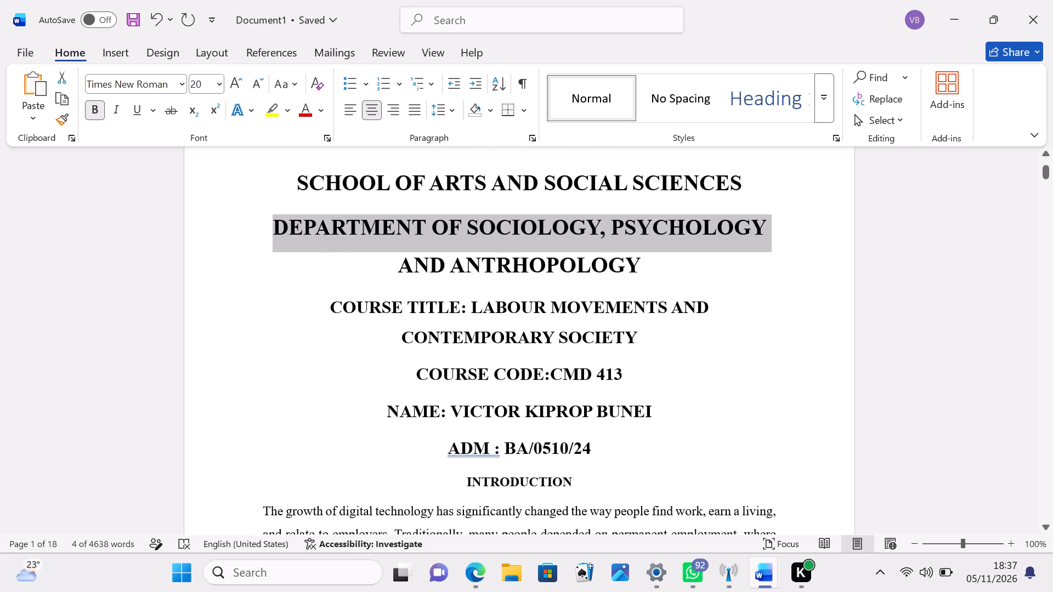
pyautogui.scroll(-10, 715, 431)
pyautogui.scroll(10, 715, 431)
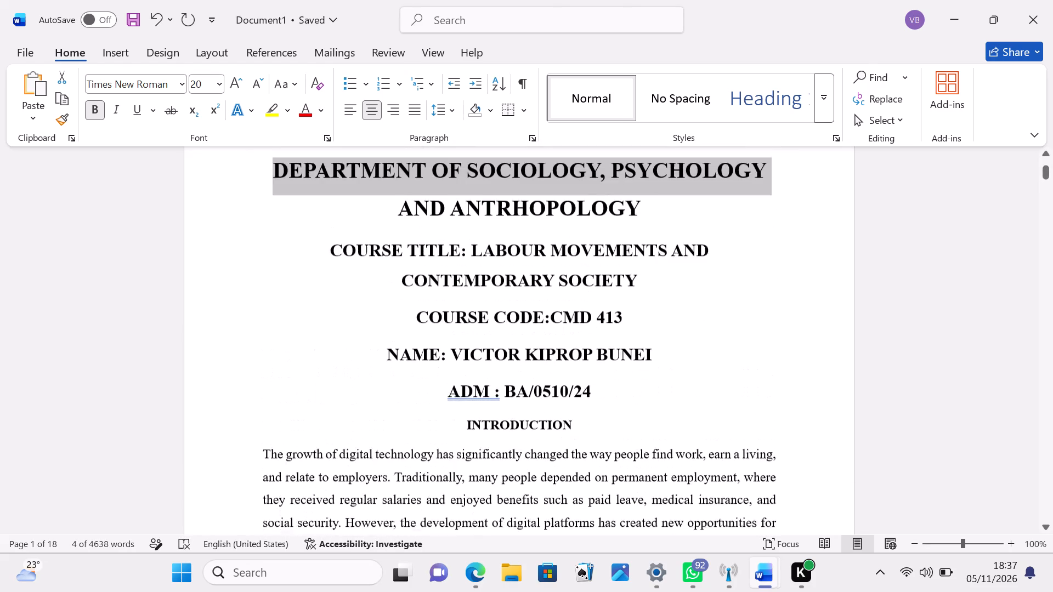
pyautogui.click(595, 438)
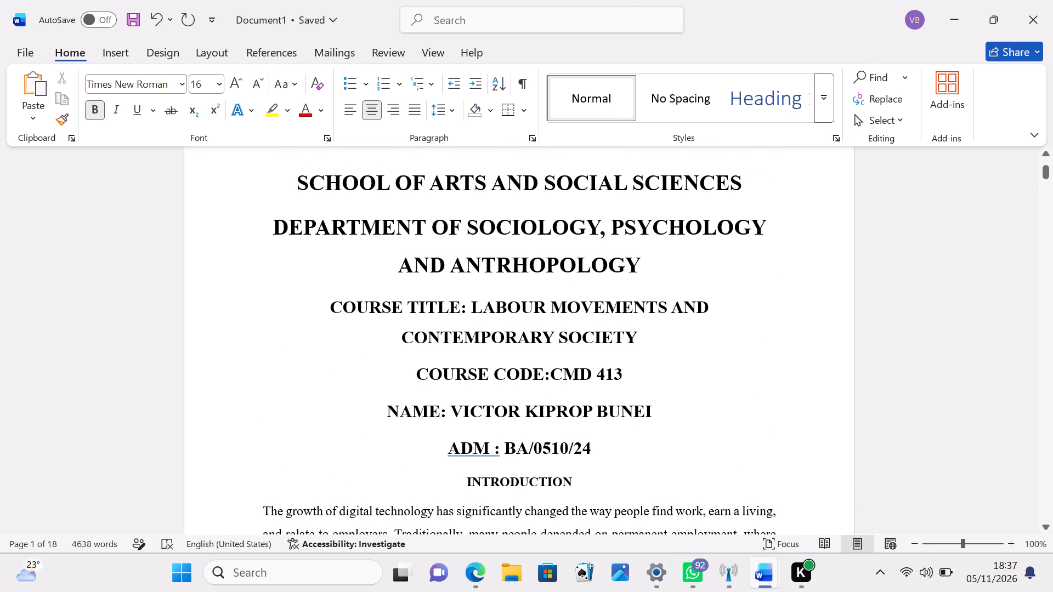
pyautogui.press('Return')
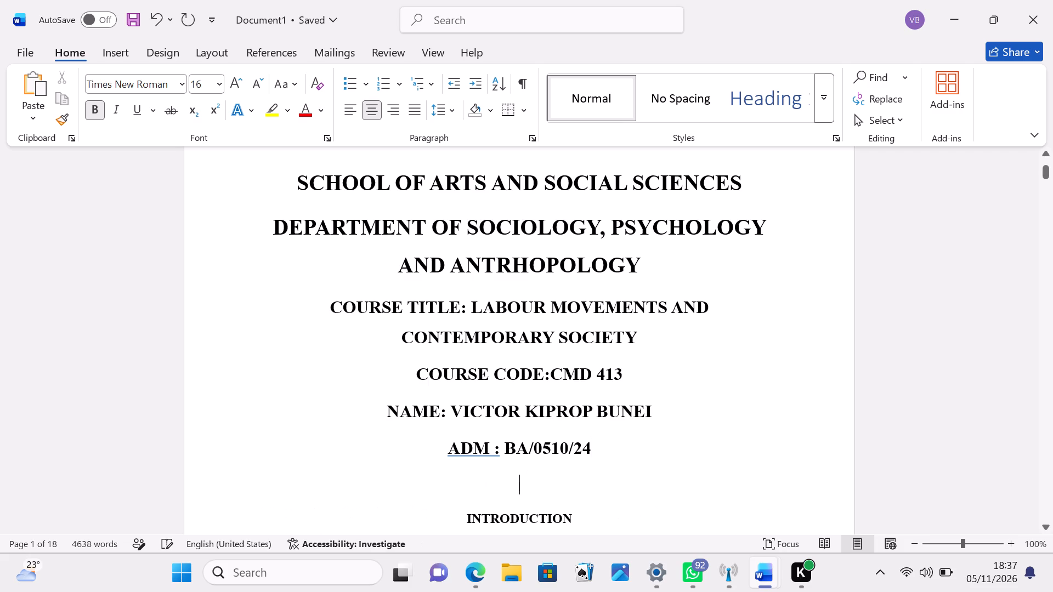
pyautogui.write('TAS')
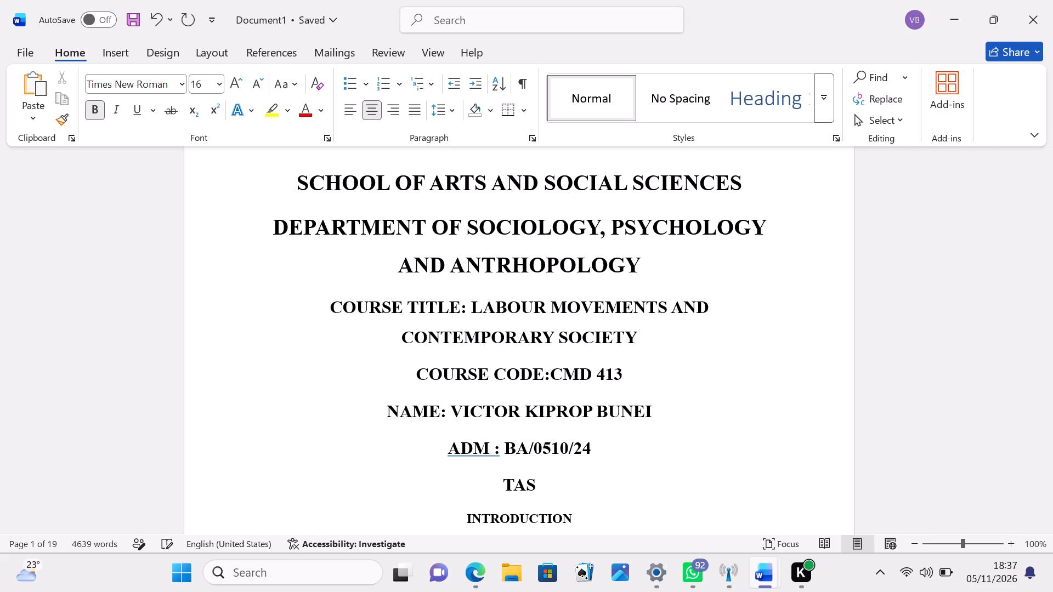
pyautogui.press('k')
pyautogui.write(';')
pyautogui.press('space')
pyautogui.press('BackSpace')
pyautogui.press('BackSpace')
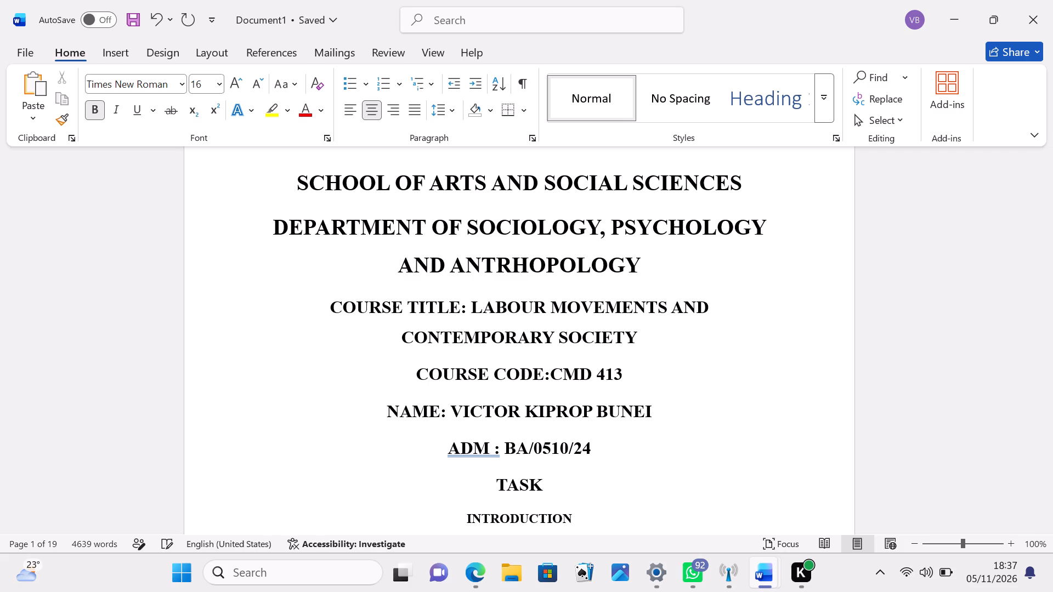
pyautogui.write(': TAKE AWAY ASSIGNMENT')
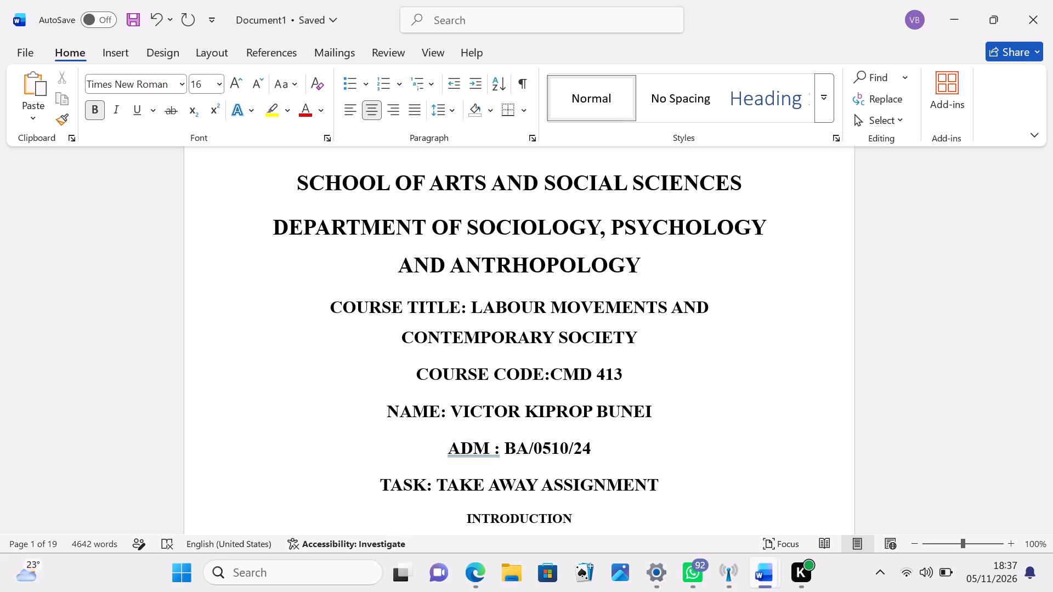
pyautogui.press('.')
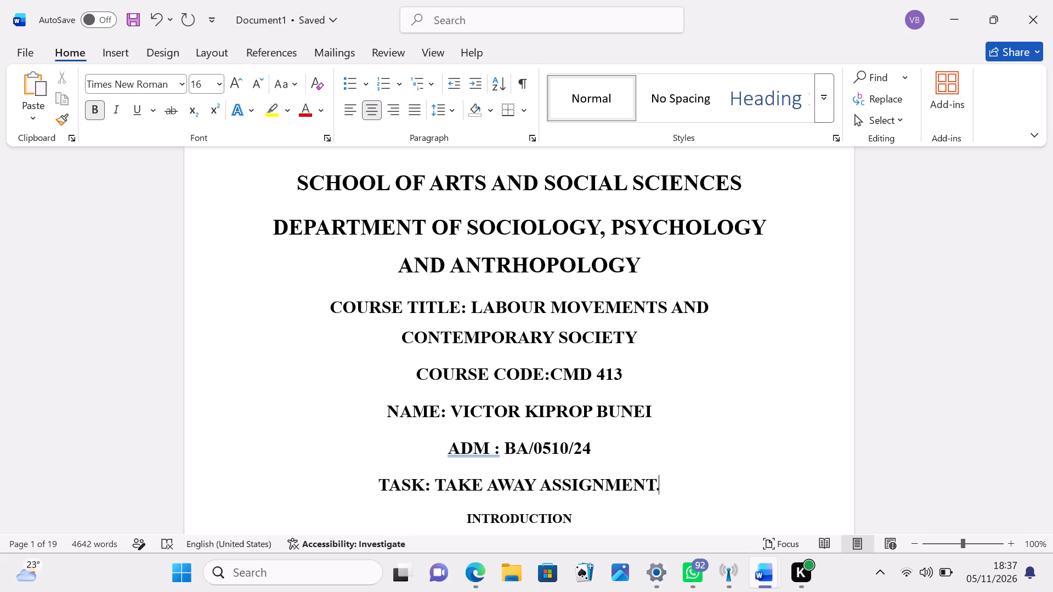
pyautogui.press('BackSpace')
# Add a line below the TASK line with the label LECTURER: followed by the lecturer's title and name.
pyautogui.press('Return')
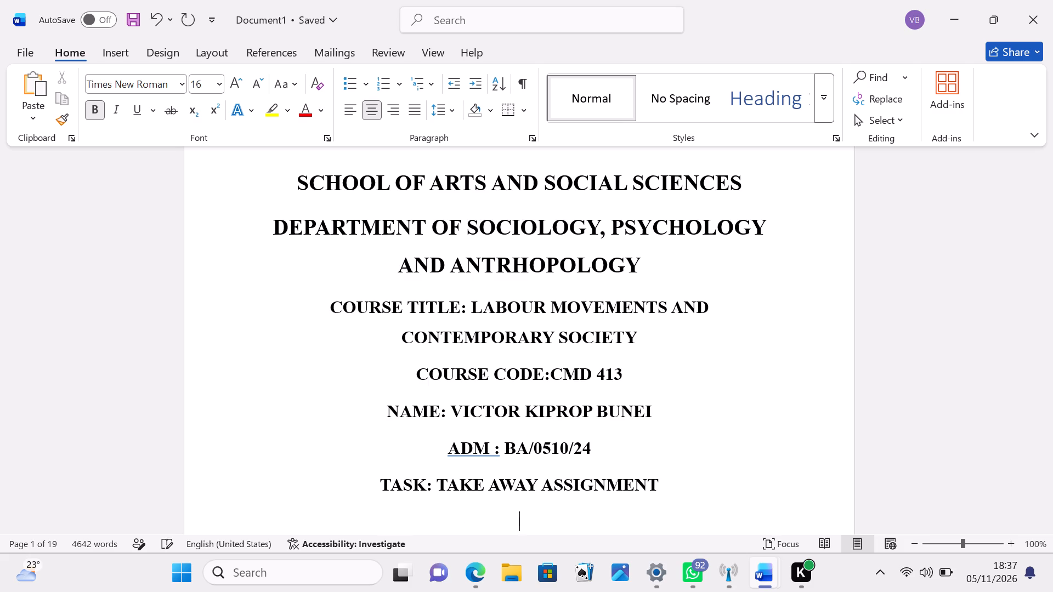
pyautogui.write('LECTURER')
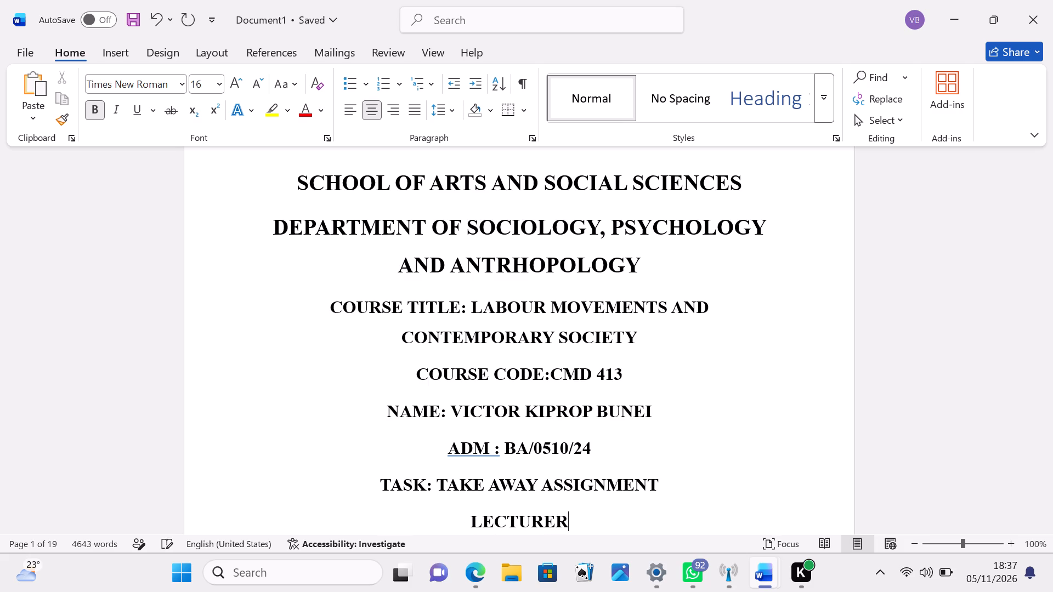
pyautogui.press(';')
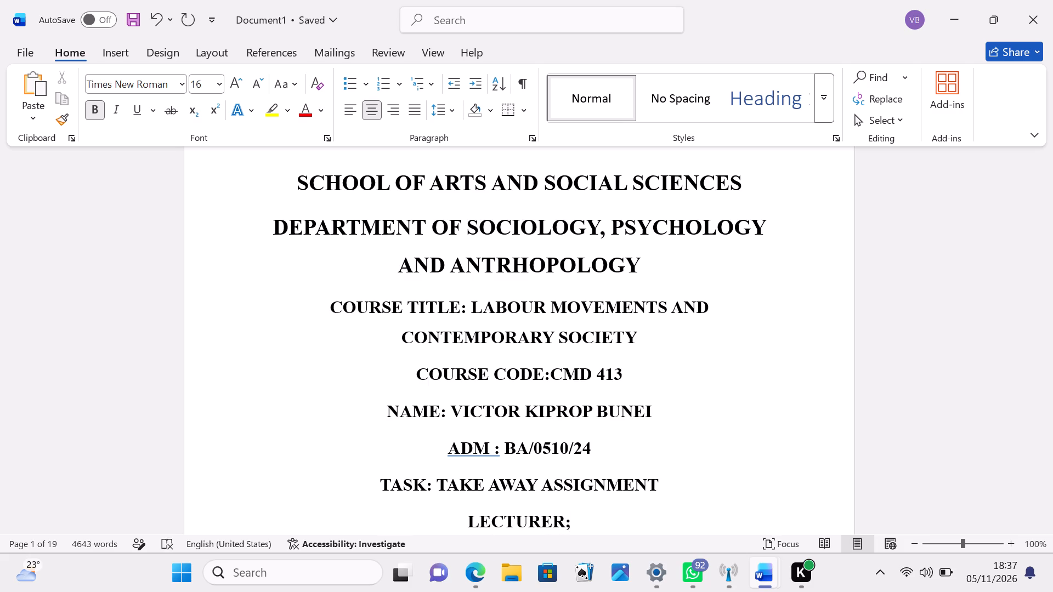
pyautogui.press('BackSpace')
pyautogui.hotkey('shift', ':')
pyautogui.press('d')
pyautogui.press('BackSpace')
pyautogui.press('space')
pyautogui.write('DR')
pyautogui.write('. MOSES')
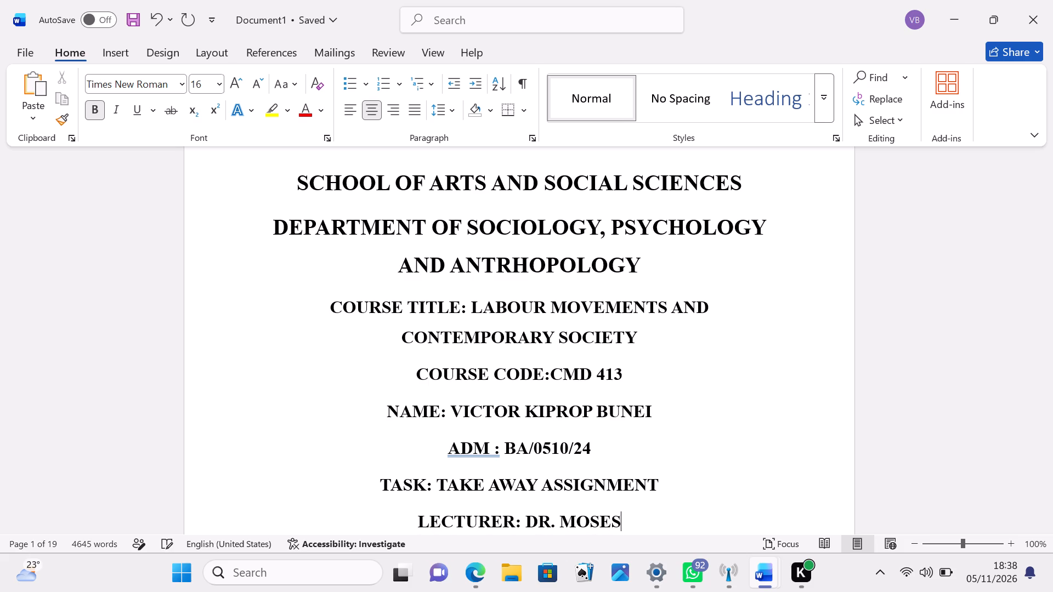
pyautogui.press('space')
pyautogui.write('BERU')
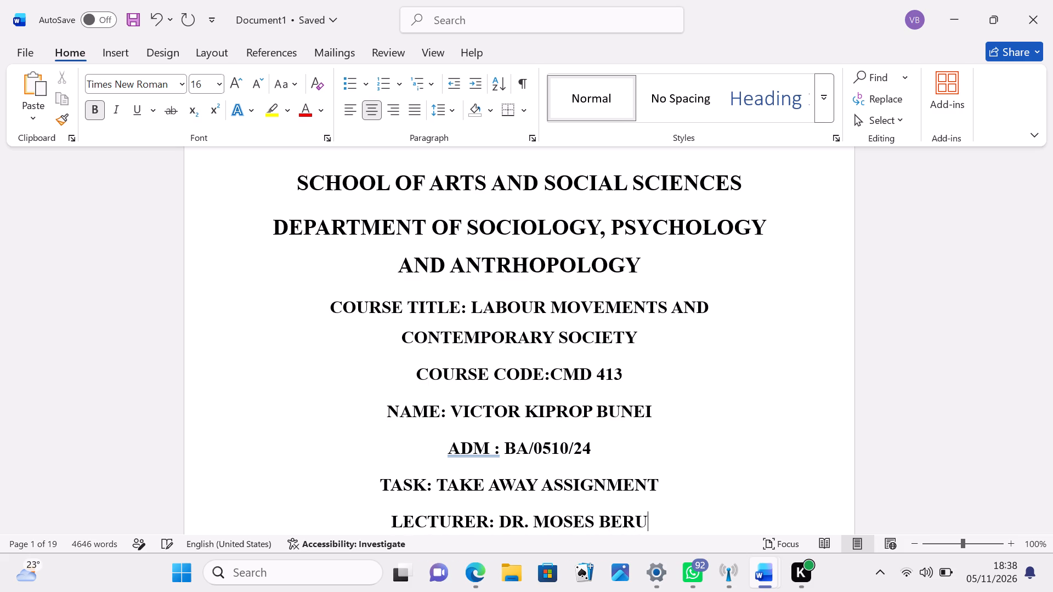
# Add a line below the lecturer line with the label QUESTION:.
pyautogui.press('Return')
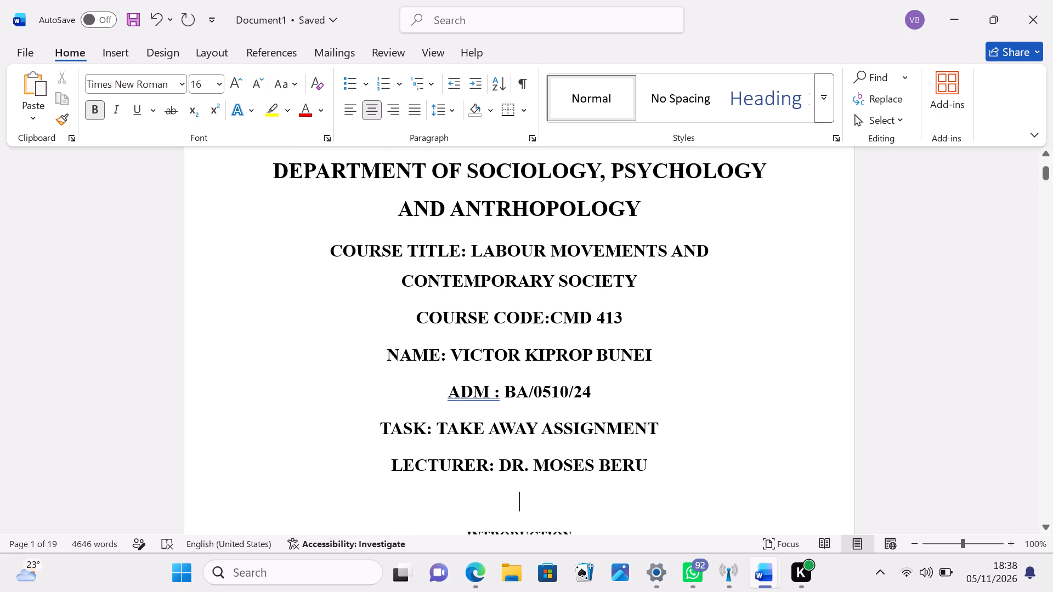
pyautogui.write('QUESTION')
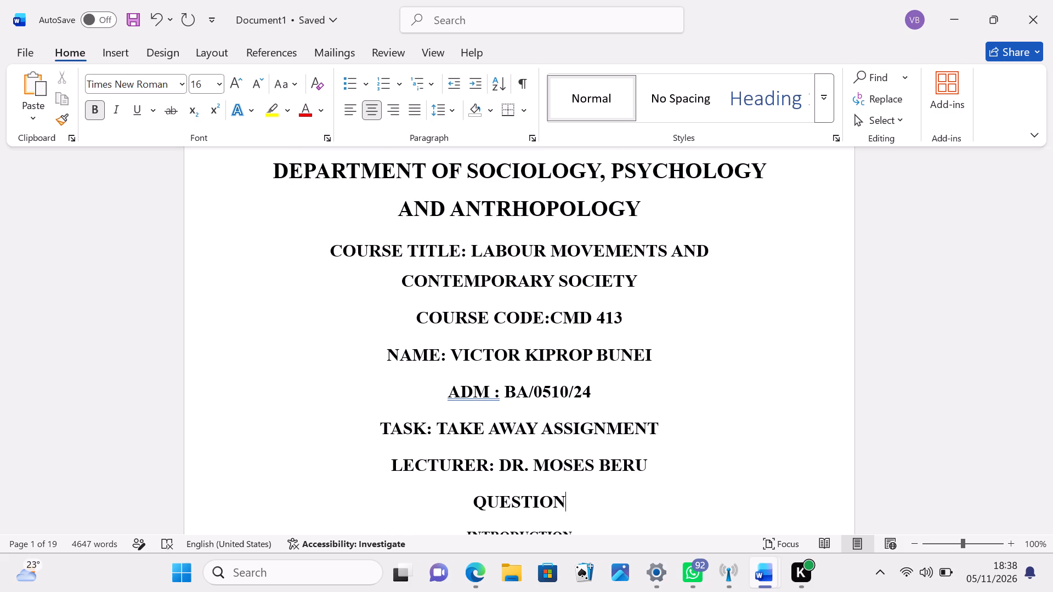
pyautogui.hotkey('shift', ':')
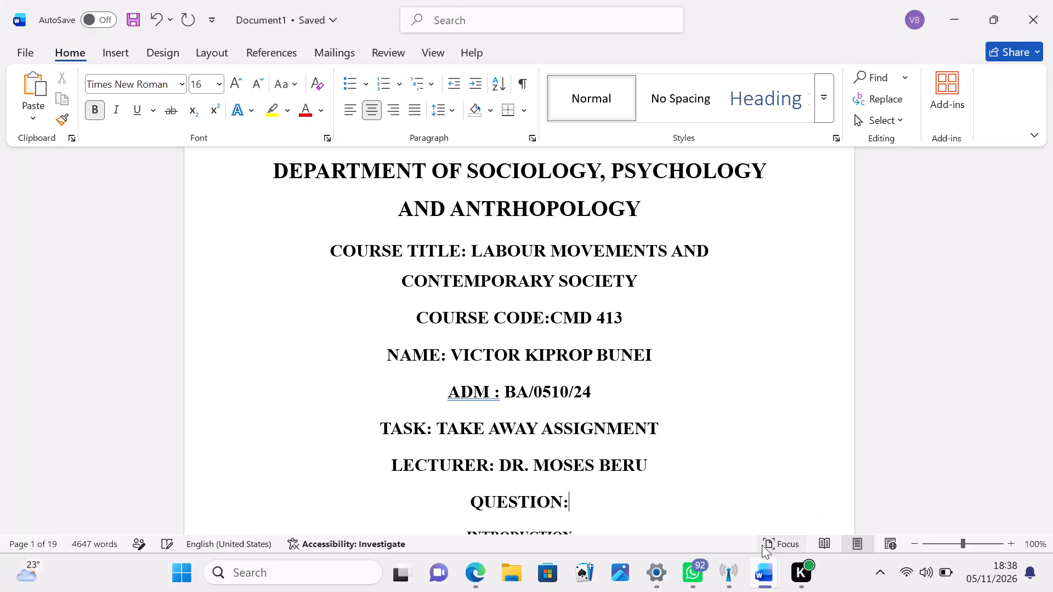
# Insert five blank lines after QUESTION: to push the INTRODUCTION heading onto the following page.
pyautogui.scroll(-4, 664, 451)
pyautogui.scroll(-6, 599, 443)
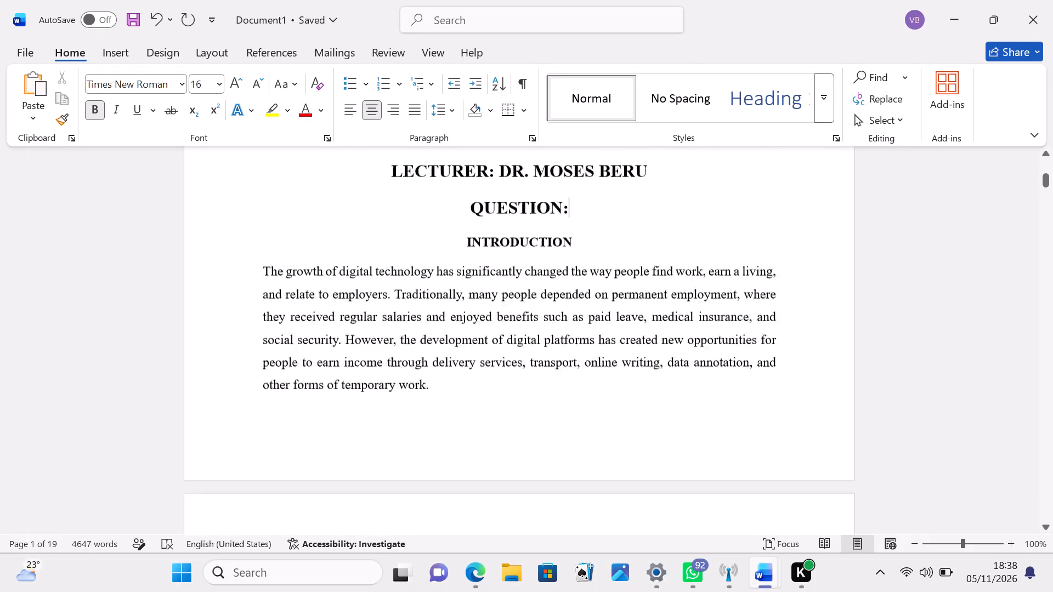
pyautogui.scroll(3, 598, 443)
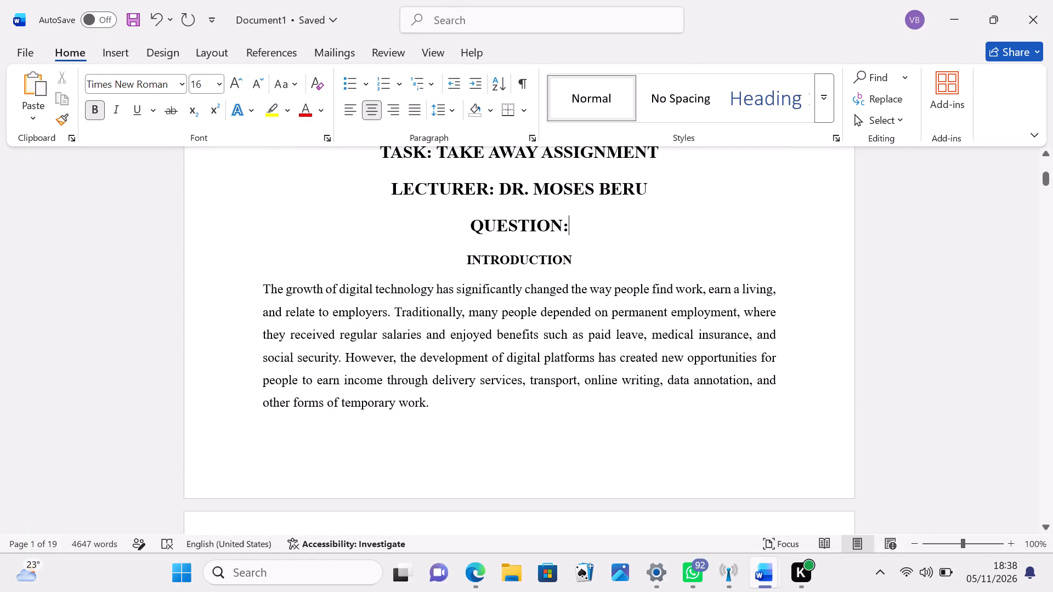
pyautogui.press('Return')
pyautogui.press('Return')
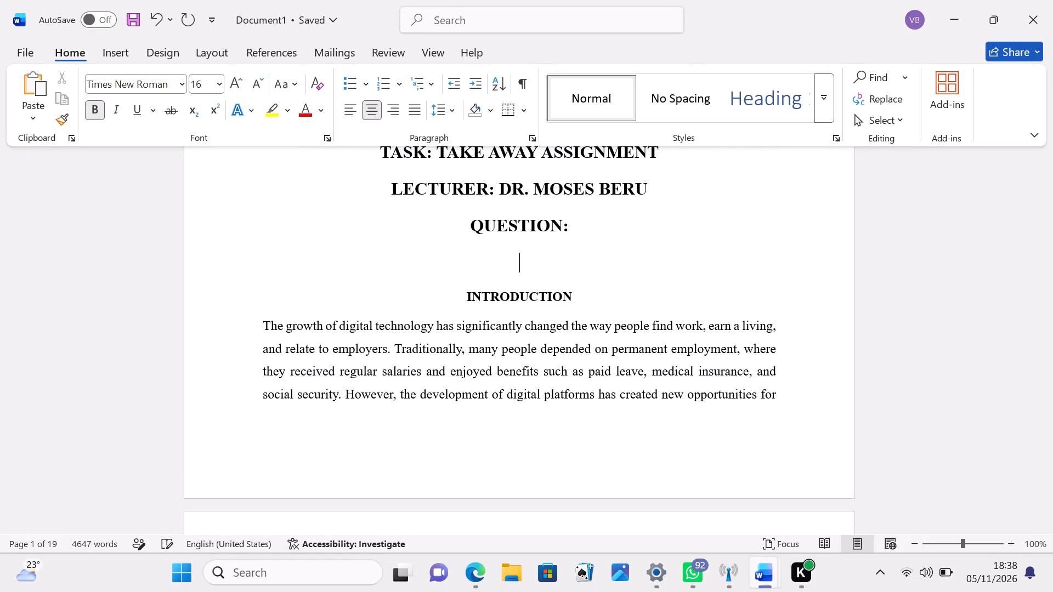
pyautogui.press('Return')
pyautogui.scroll(-1, 527, 261)
pyautogui.press('Return')
pyautogui.press('Return')
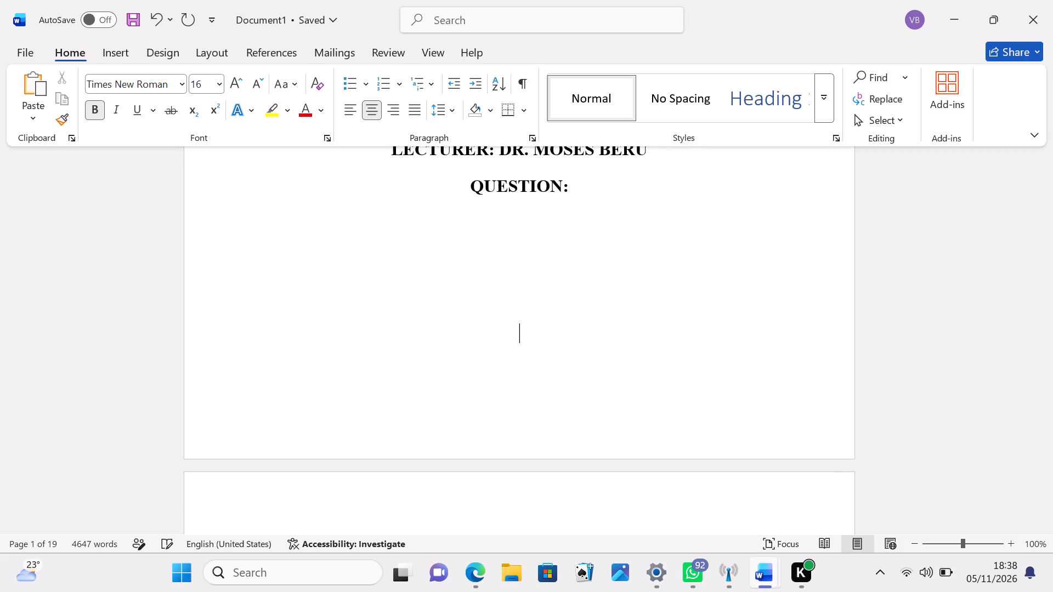
# In the CMD 413 Take away 2026 document, copy everything from "Read the following case" through the end of question 5.
pyautogui.scroll(-4, 527, 261)
pyautogui.scroll(8, 527, 261)
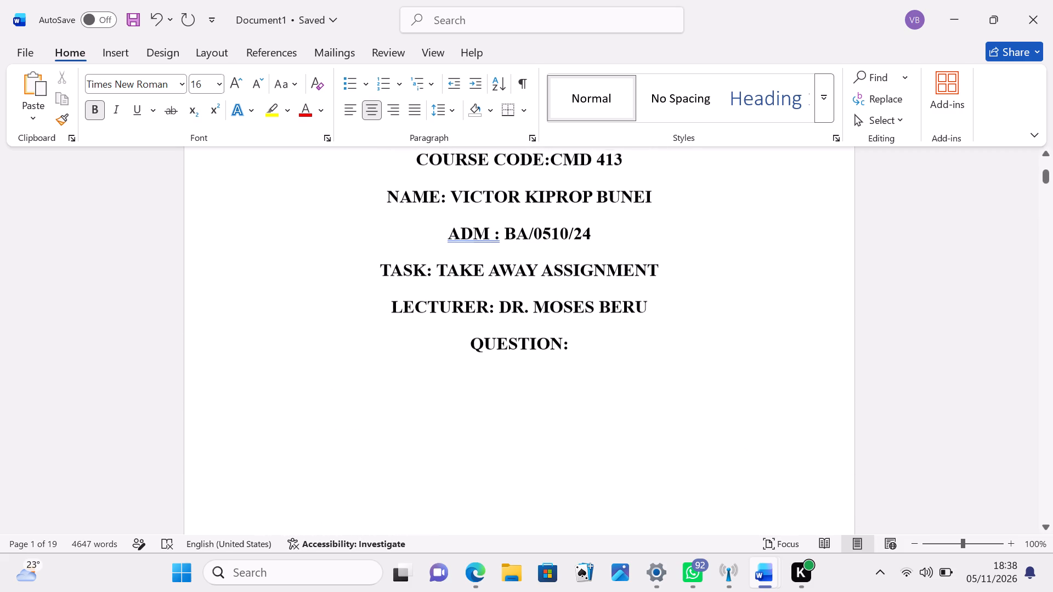
pyautogui.scroll(-2, 527, 261)
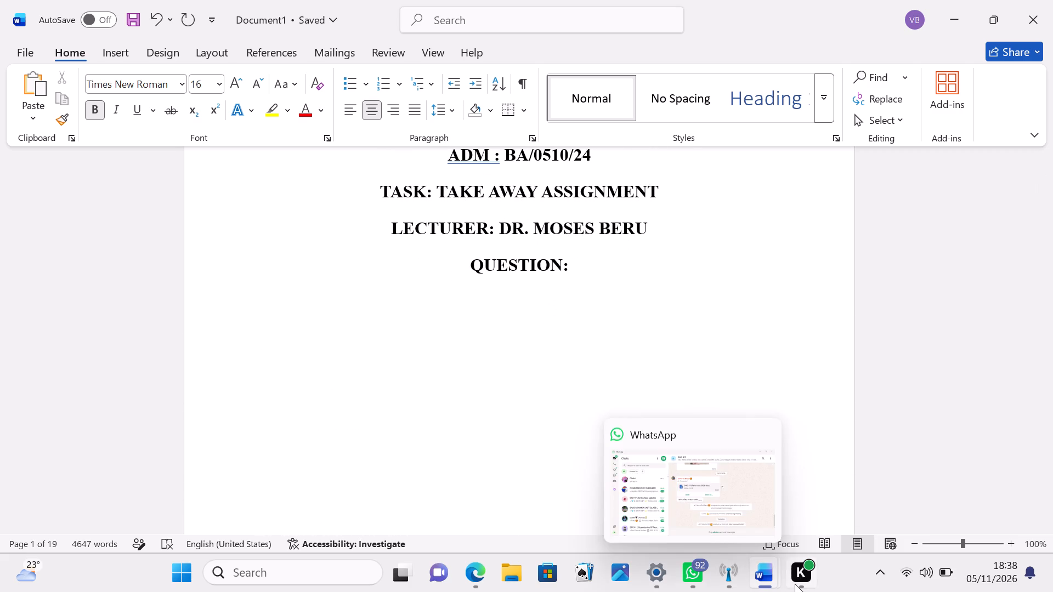
pyautogui.click(763, 568)
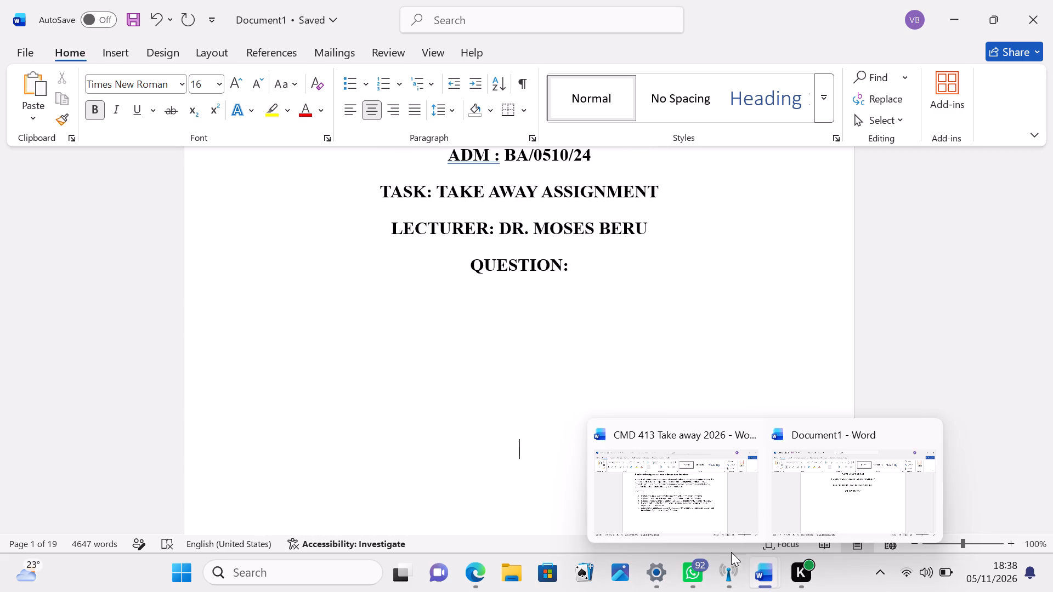
pyautogui.click(665, 501)
pyautogui.scroll(1, 467, 470)
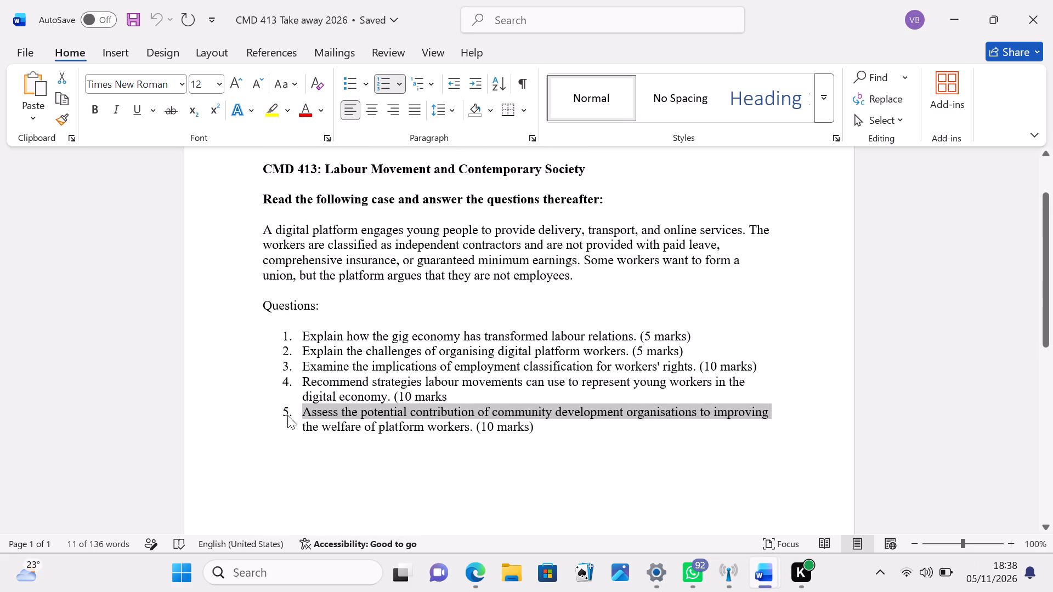
pyautogui.scroll(1, 288, 399)
pyautogui.click(247, 237)
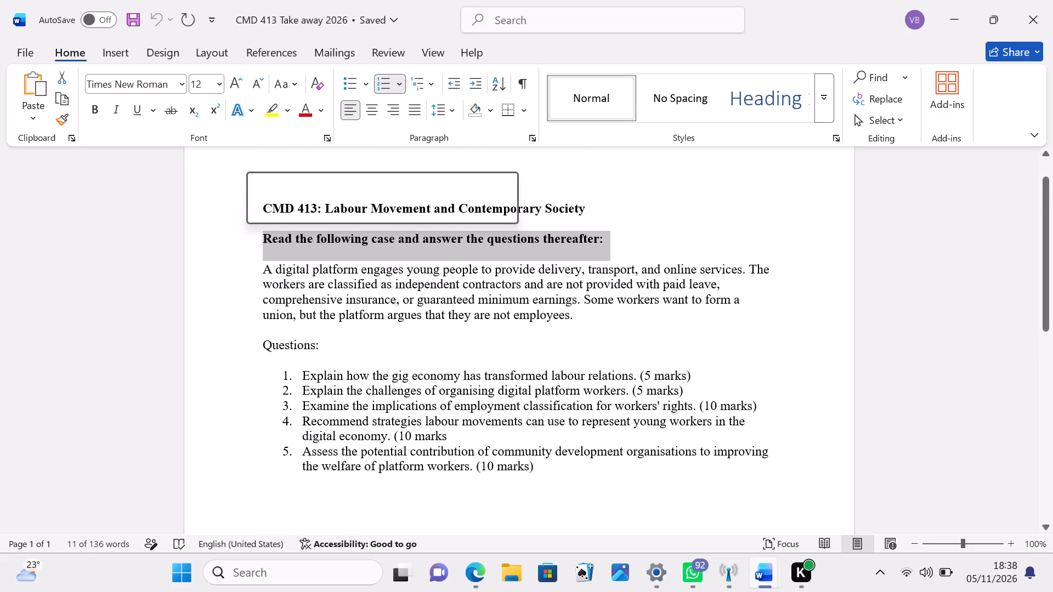
pyautogui.click(248, 246)
pyautogui.moveTo(252, 235); pyautogui.dragTo(559, 388)
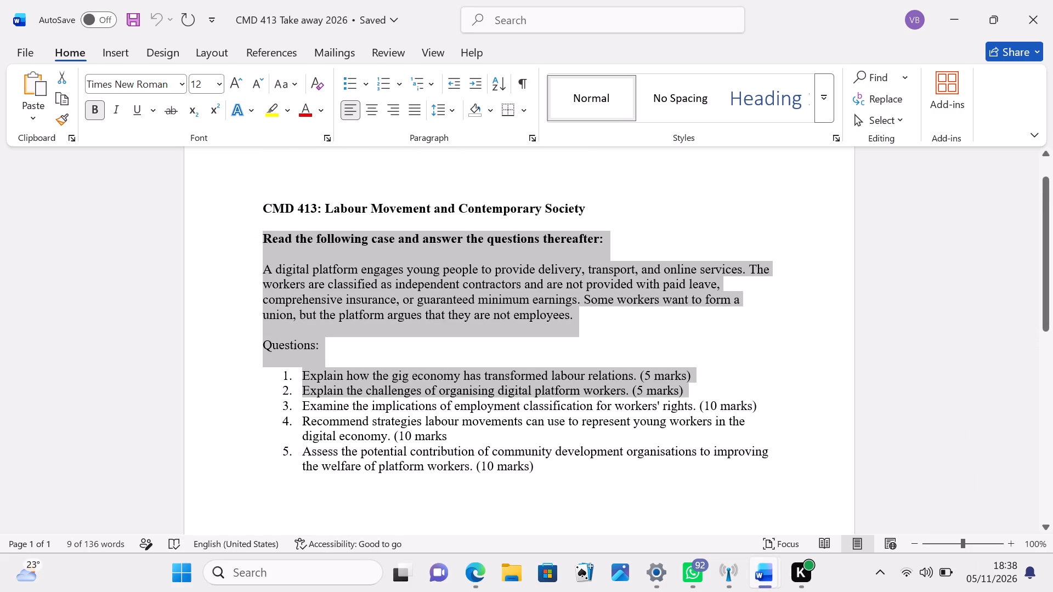
pyautogui.moveTo(559, 388); pyautogui.dragTo(683, 482)
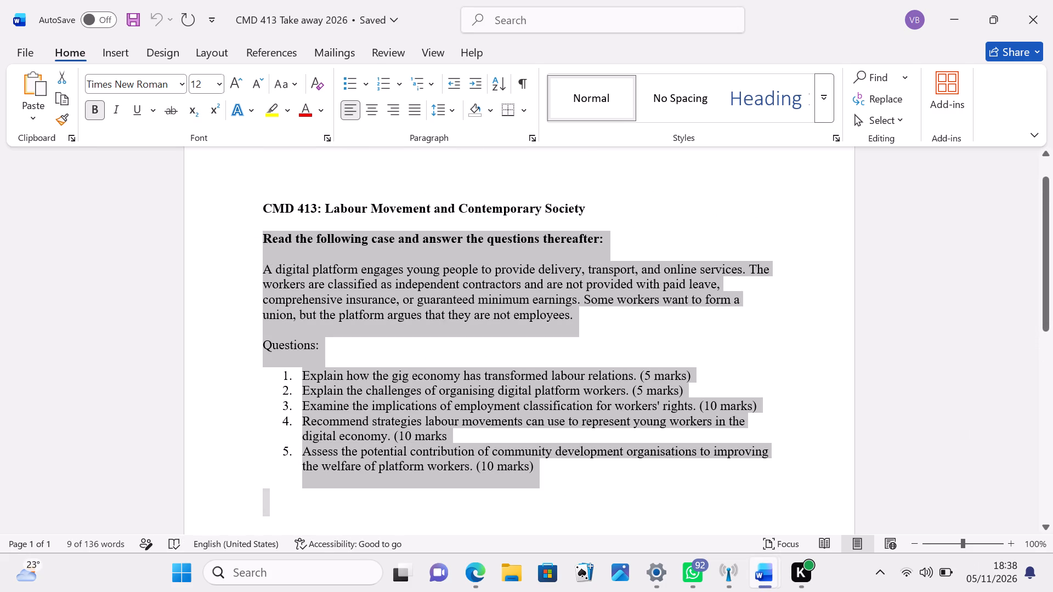
pyautogui.moveTo(683, 482); pyautogui.dragTo(681, 482)
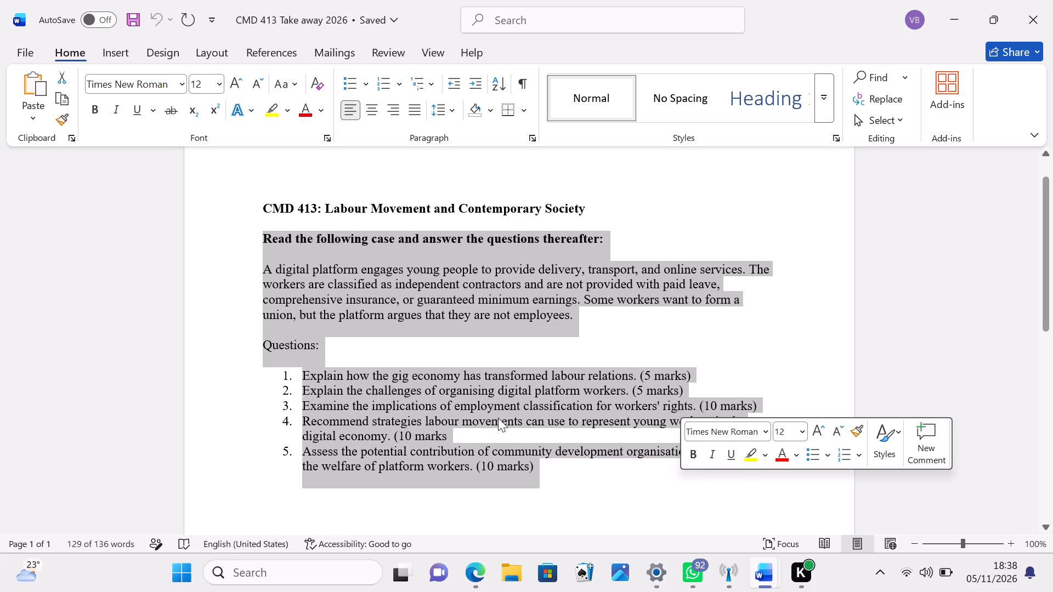
pyautogui.rightClick(499, 410)
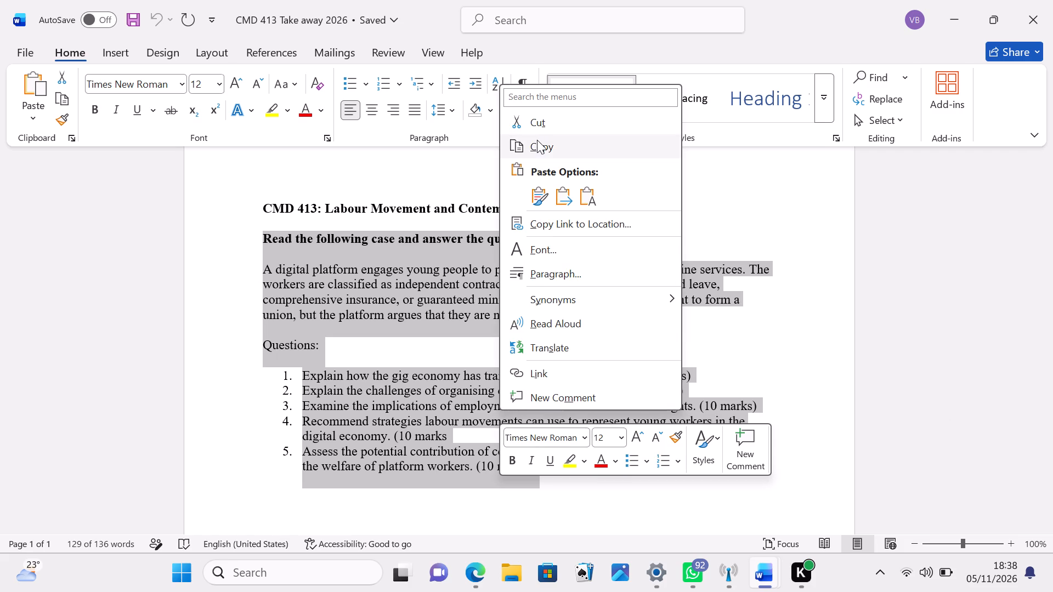
pyautogui.click(539, 140)
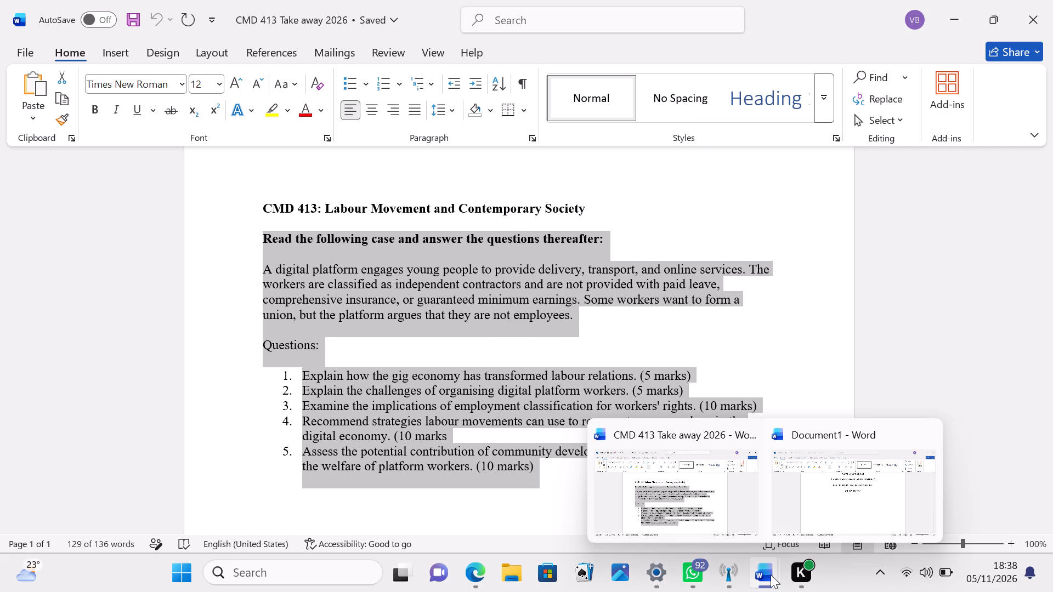
# Back in Document1, turn off bold and set font size 9 after QUESTION:, and paste the copied case and questions there.
pyautogui.click(825, 503)
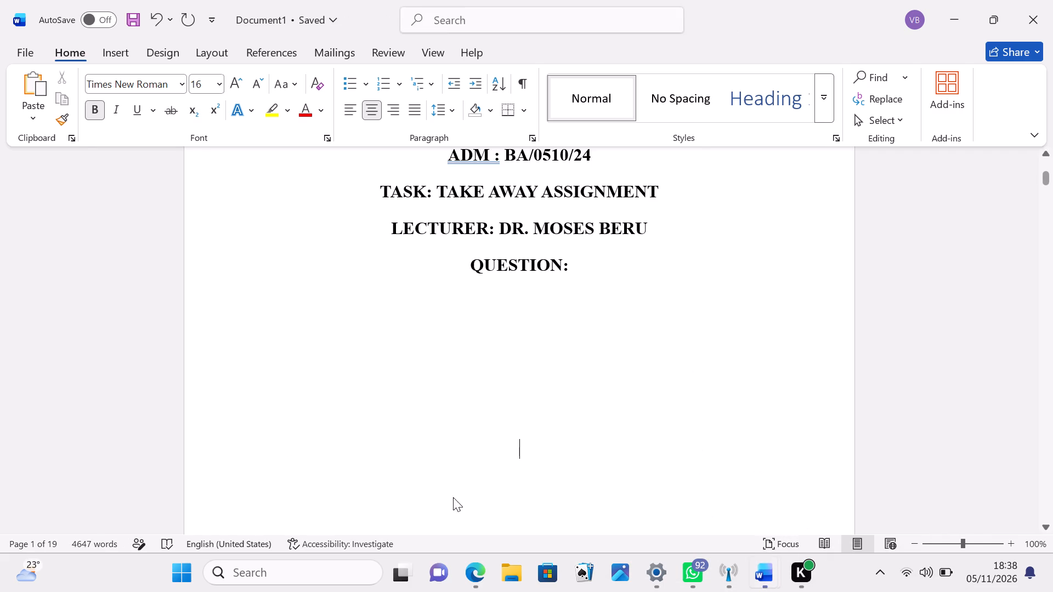
pyautogui.click(588, 279)
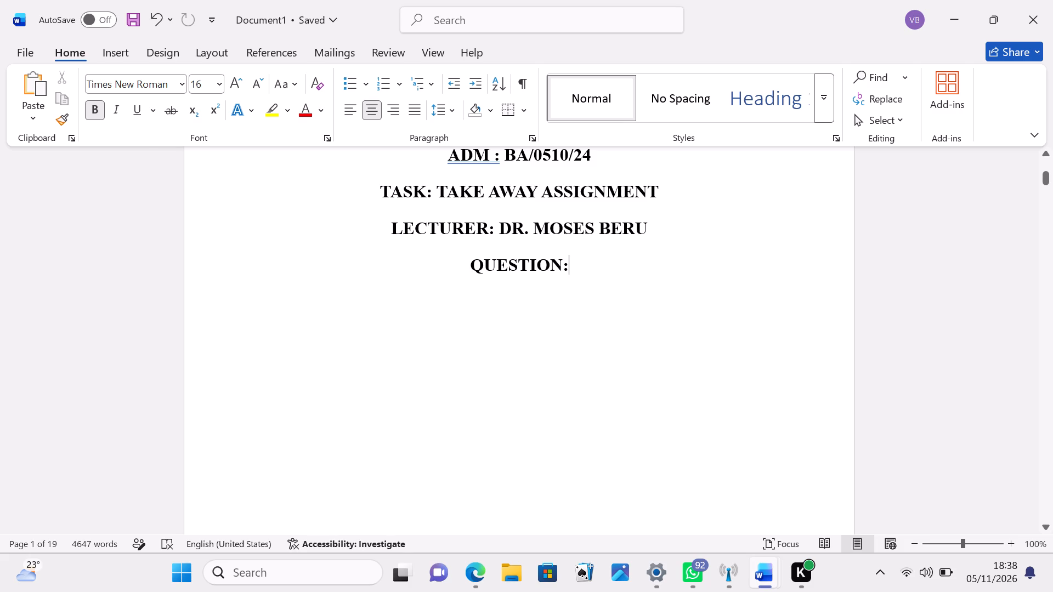
pyautogui.click(95, 115)
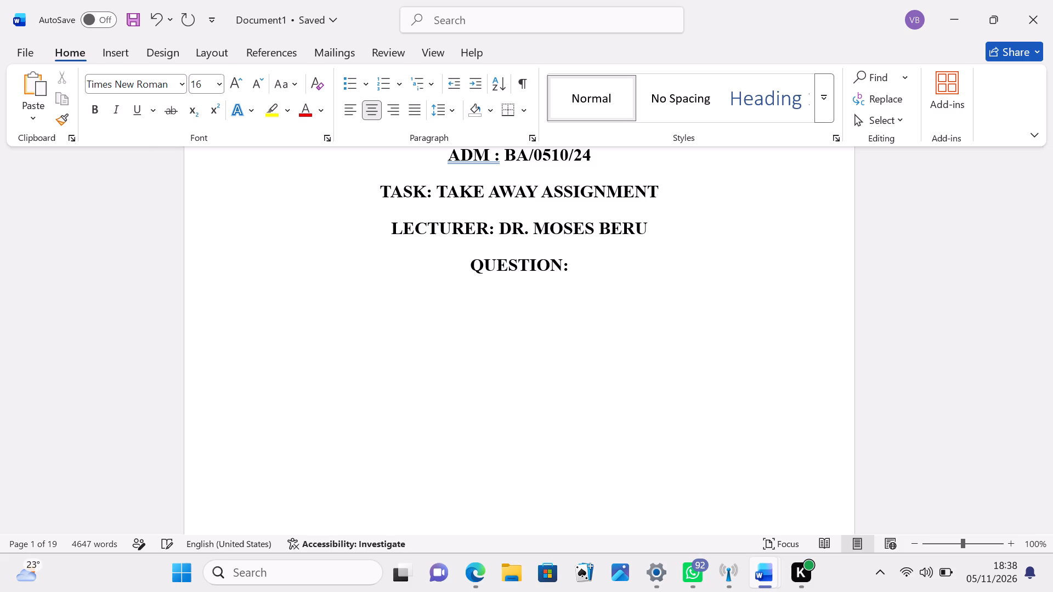
pyautogui.click(216, 85)
pyautogui.click(203, 127)
pyautogui.hotkey('ctrl', 'v')
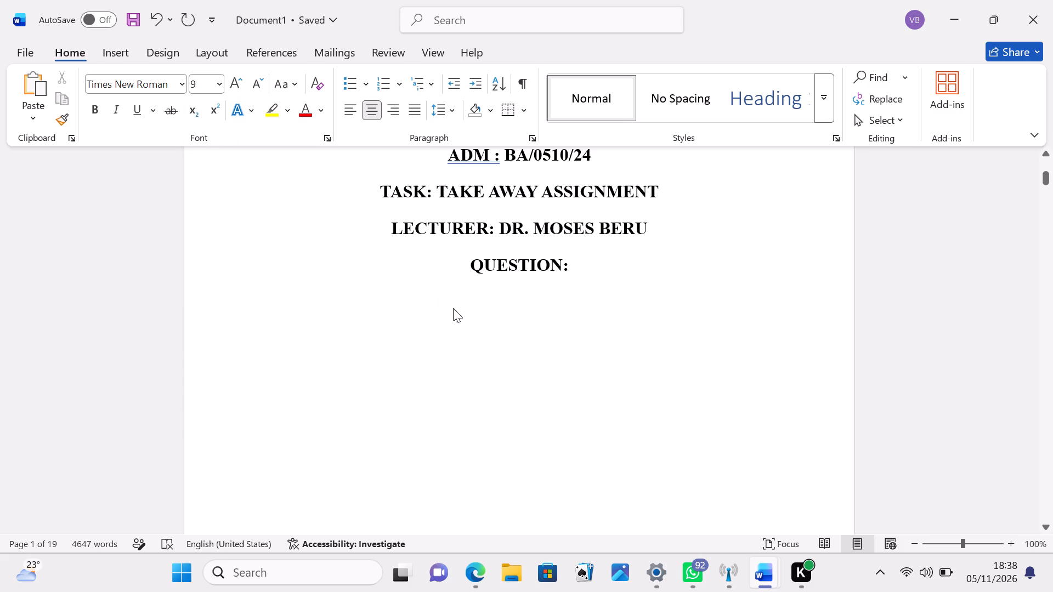
# Set the title block from SCHOOL OF ARTS AND SOCIAL SCIENCES through the word QUESTION to font size 14.
pyautogui.scroll(-4, 456, 365)
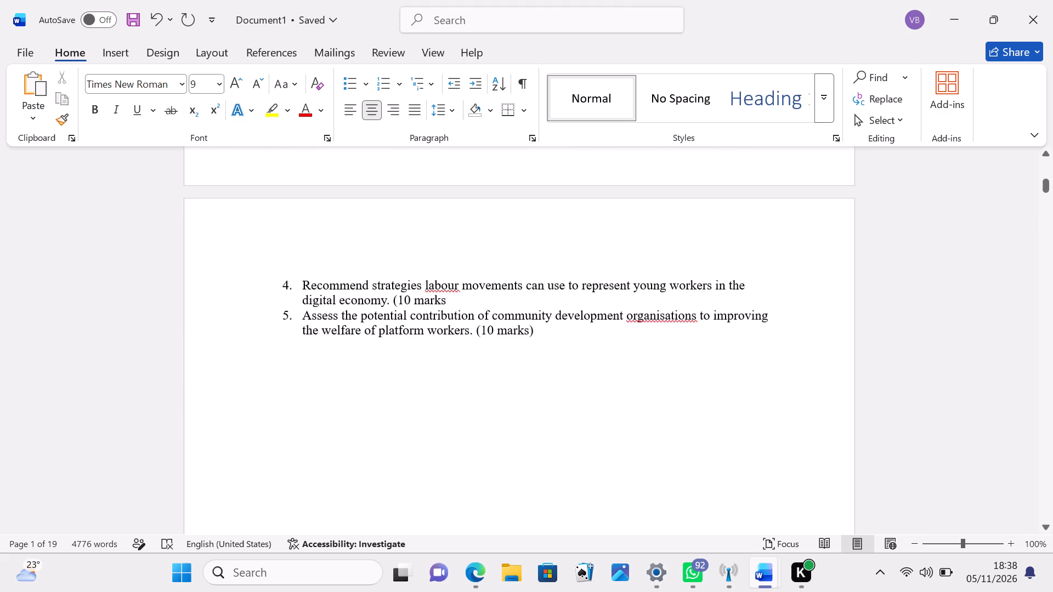
pyautogui.scroll(-5, 456, 365)
pyautogui.scroll(19, 456, 365)
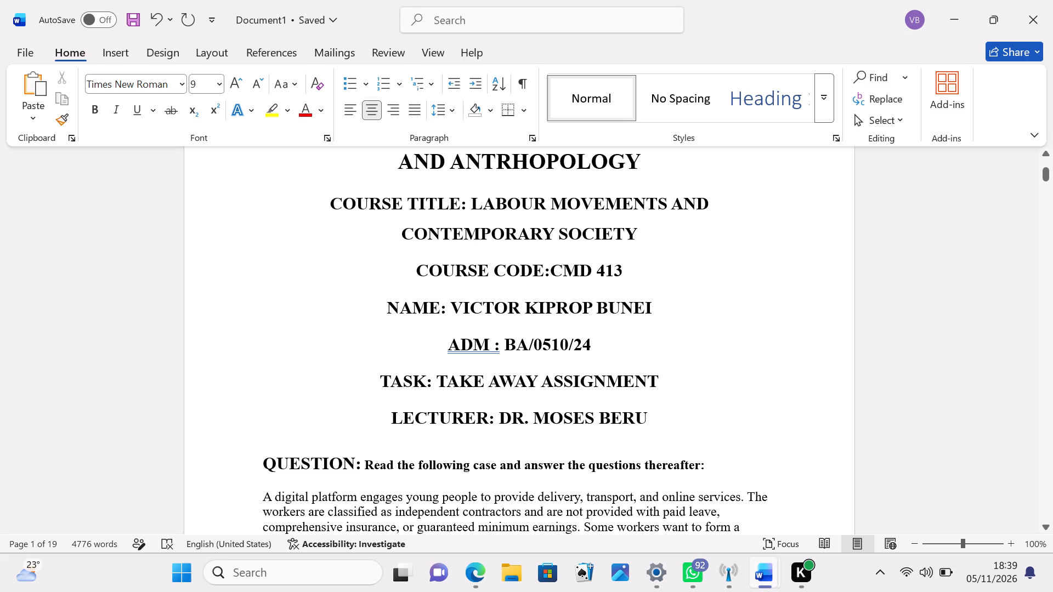
pyautogui.moveTo(356, 462); pyautogui.dragTo(315, 375)
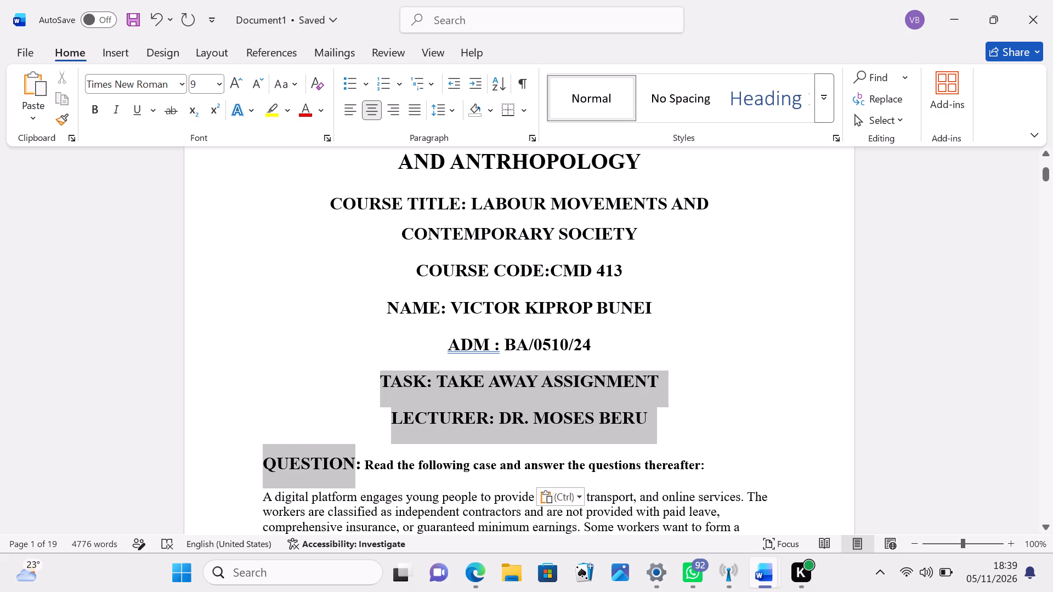
pyautogui.moveTo(315, 375); pyautogui.dragTo(334, 222)
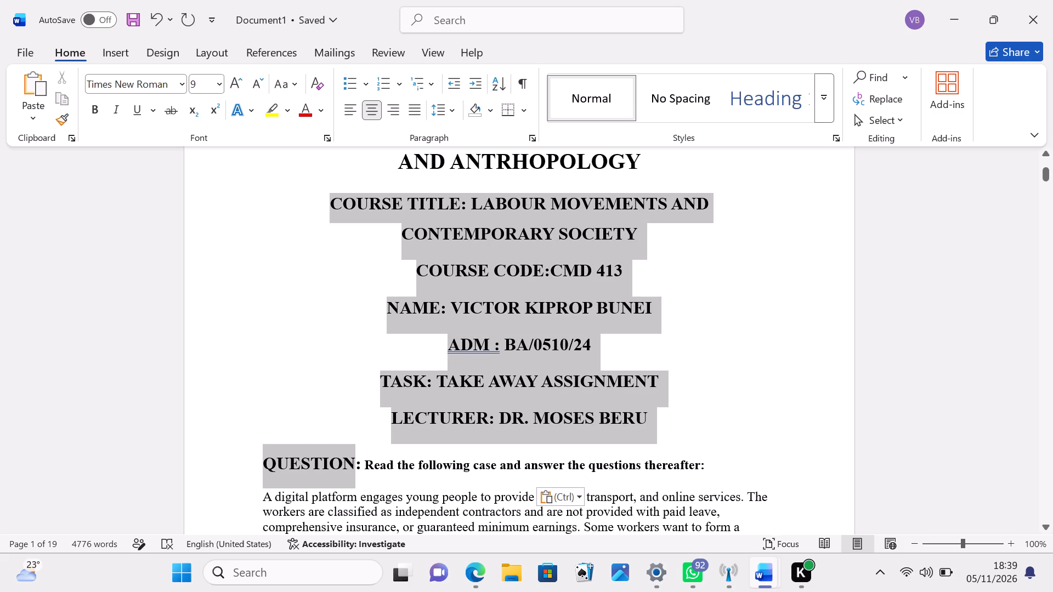
pyautogui.moveTo(334, 222); pyautogui.dragTo(327, 254)
pyautogui.scroll(4, 334, 222)
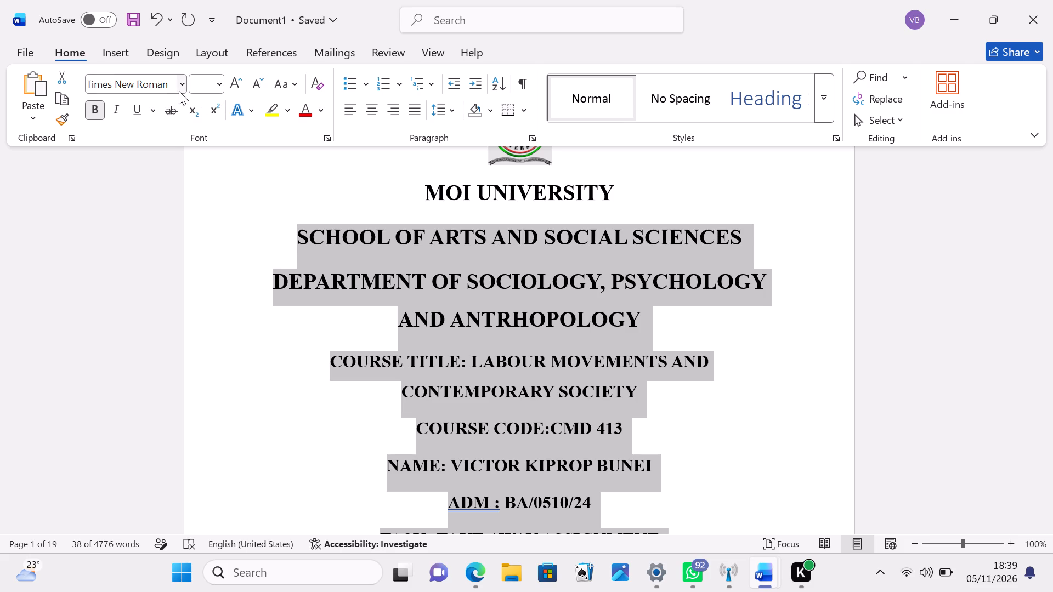
pyautogui.click(214, 83)
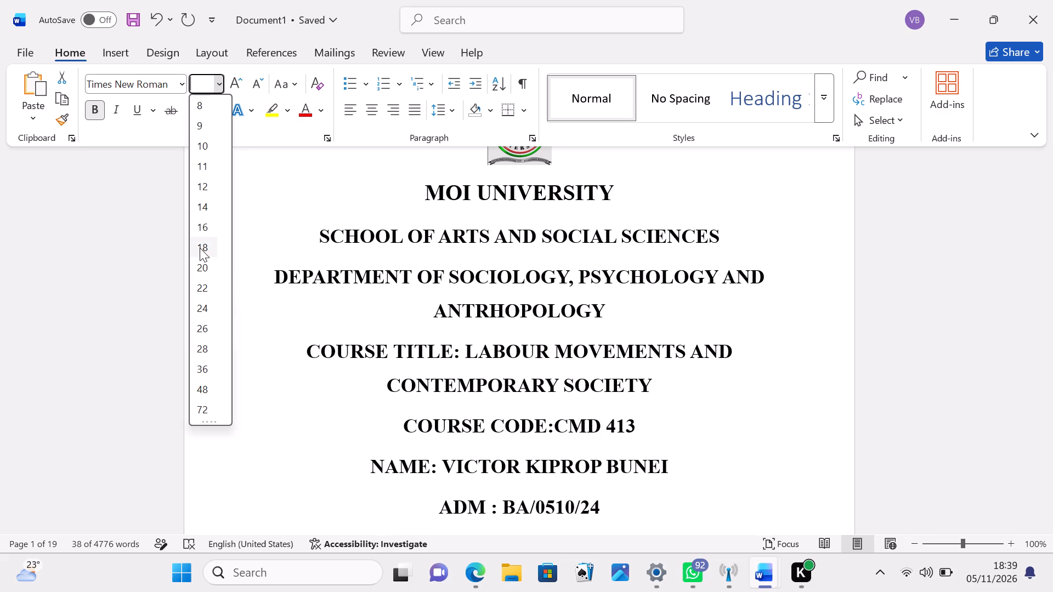
pyautogui.click(205, 204)
# Examine the layout of the resized title block, the pasted case and questions, and the start of the following page.
pyautogui.scroll(-9, 262, 320)
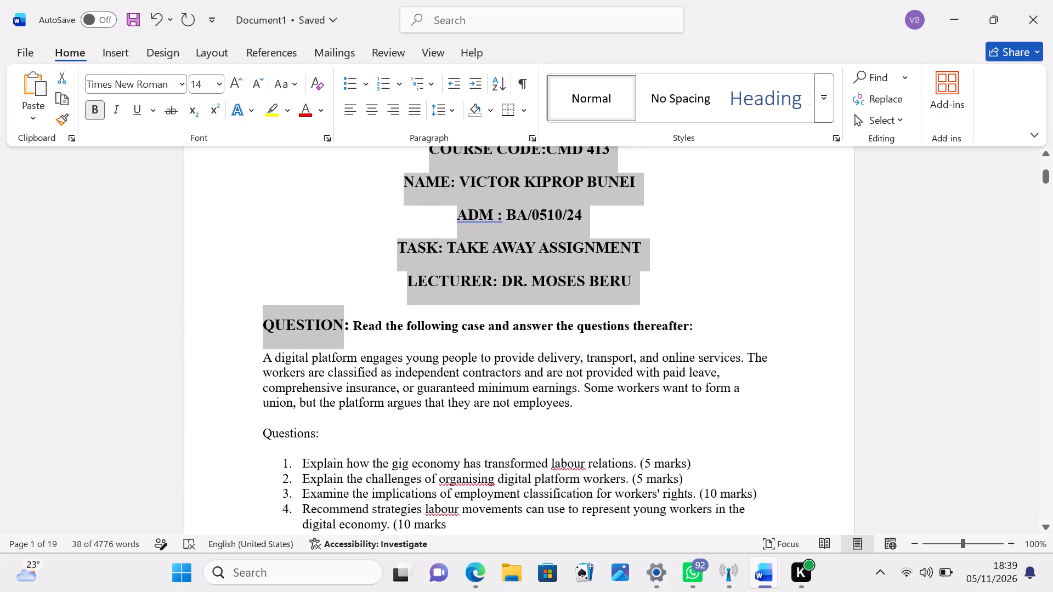
pyautogui.scroll(-12, 257, 297)
pyautogui.scroll(5, 257, 297)
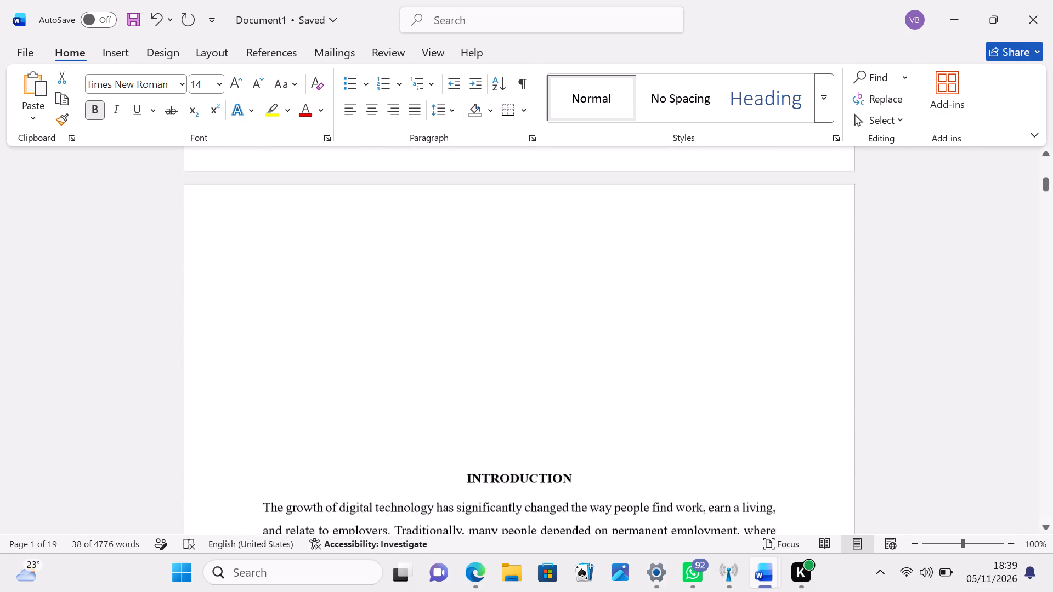
pyautogui.scroll(11, 257, 297)
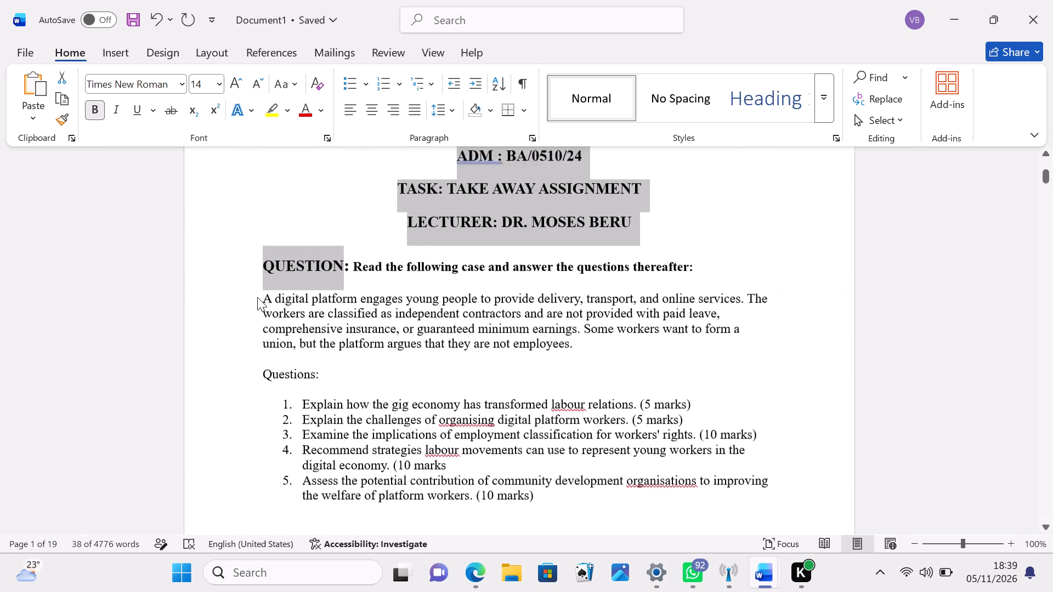
pyautogui.click(257, 297)
pyautogui.scroll(4, 257, 297)
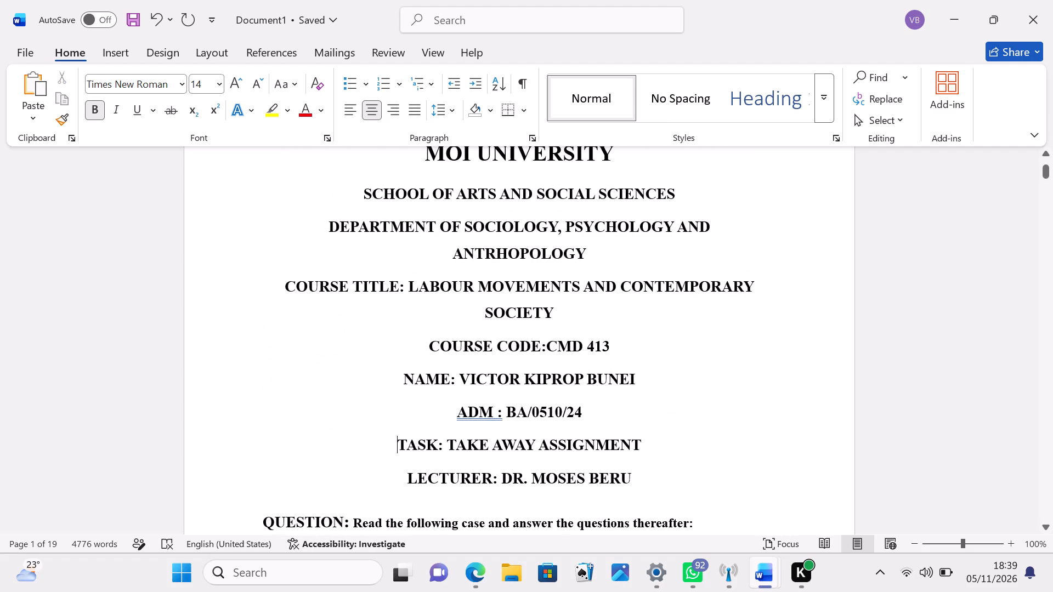
pyautogui.scroll(5, 257, 297)
pyautogui.scroll(-15, 257, 297)
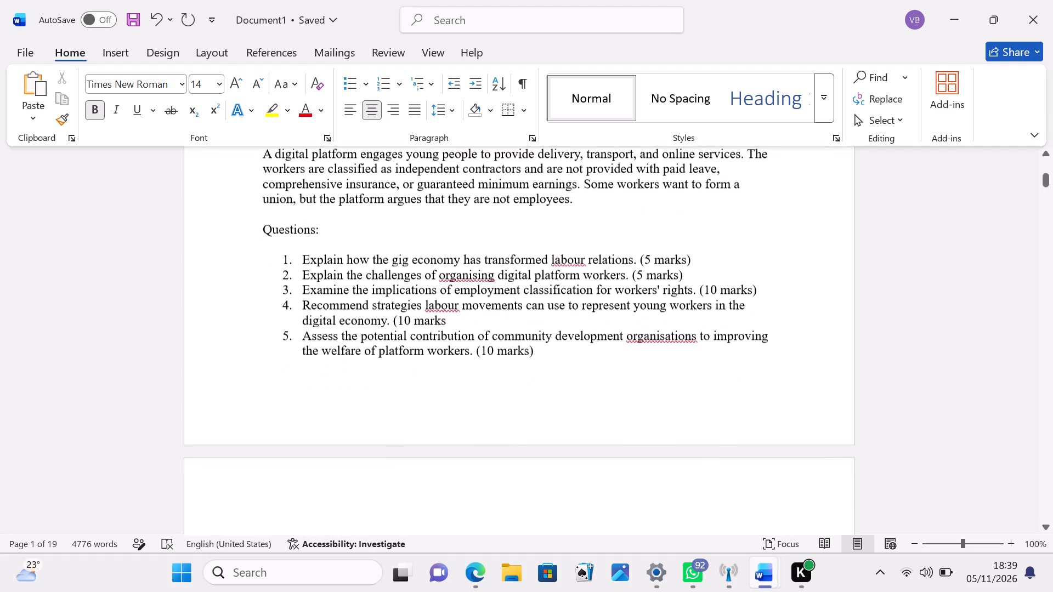
pyautogui.scroll(-1, 257, 297)
pyautogui.scroll(8, 257, 297)
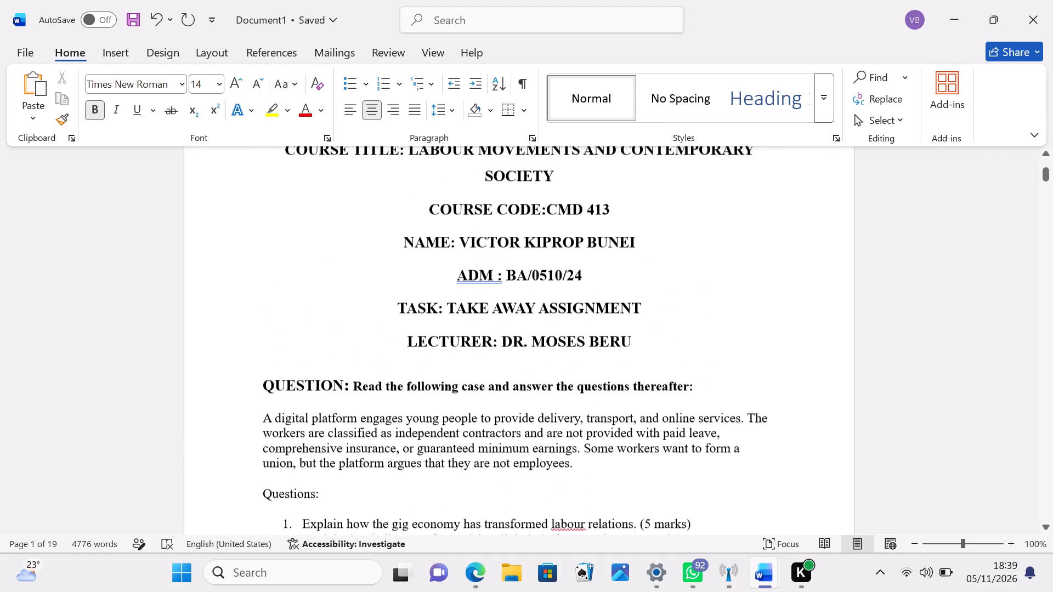
pyautogui.scroll(2, 257, 297)
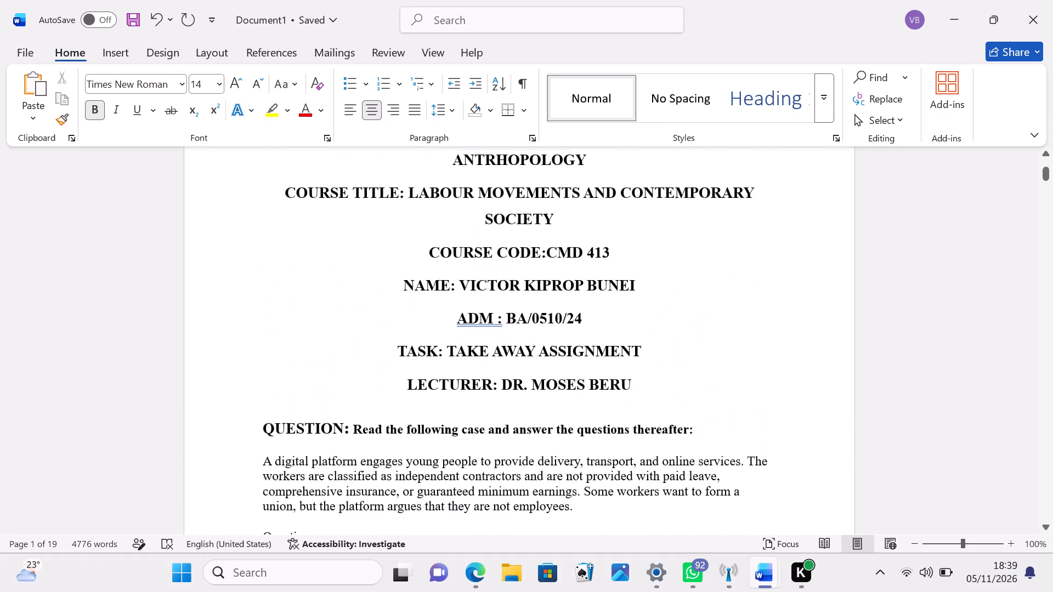
pyautogui.scroll(8, 257, 297)
# Delete the blank lines between question 5 and the INTRODUCTION heading, keeping the heading at the start of page 2.
pyautogui.scroll(-16, 257, 297)
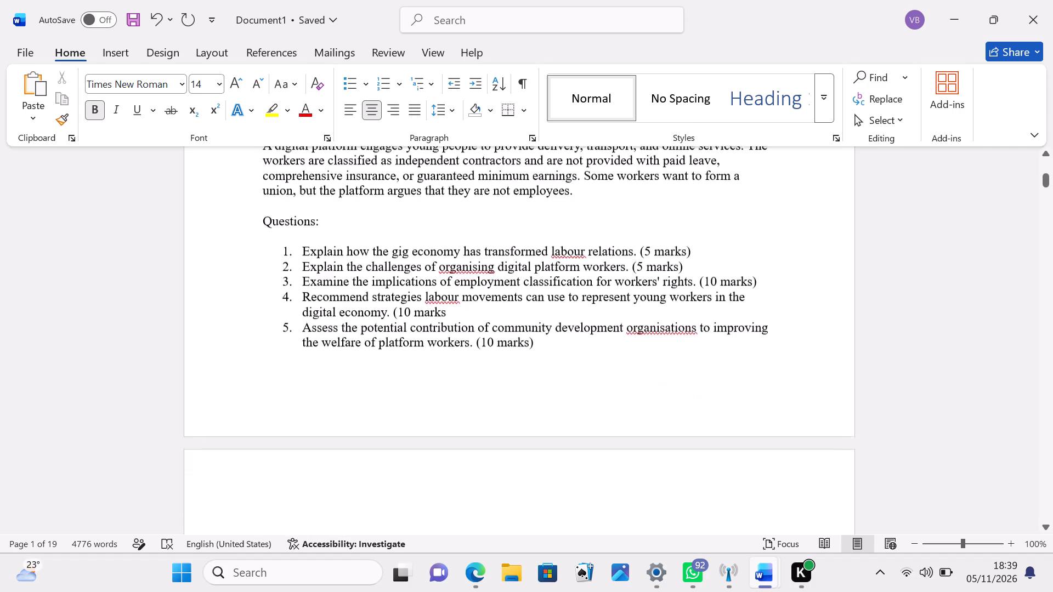
pyautogui.scroll(-10, 257, 297)
pyautogui.click(432, 283)
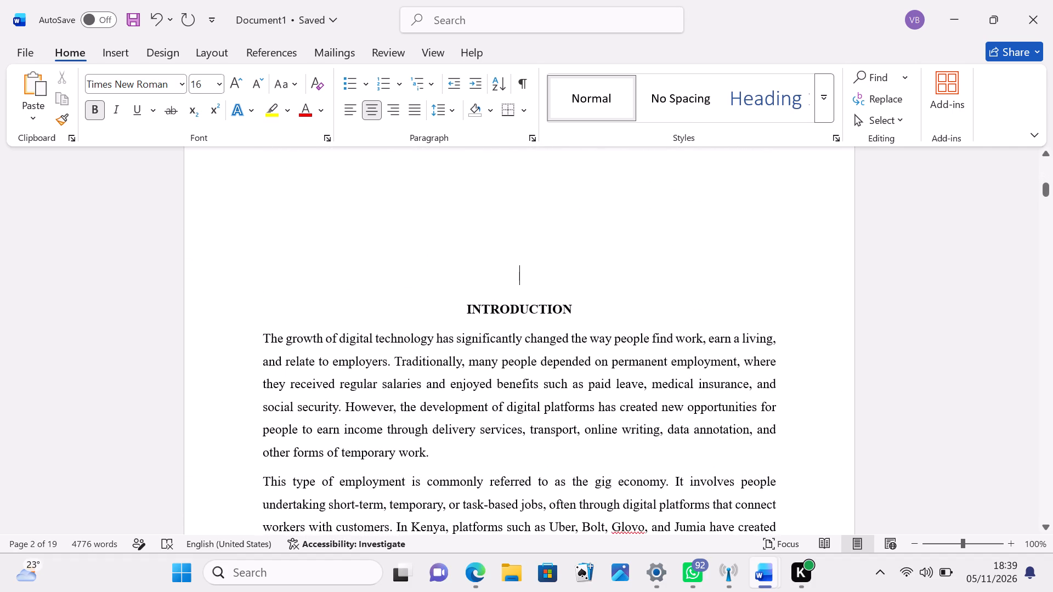
pyautogui.press('BackSpace')
pyautogui.press('BackSpace')
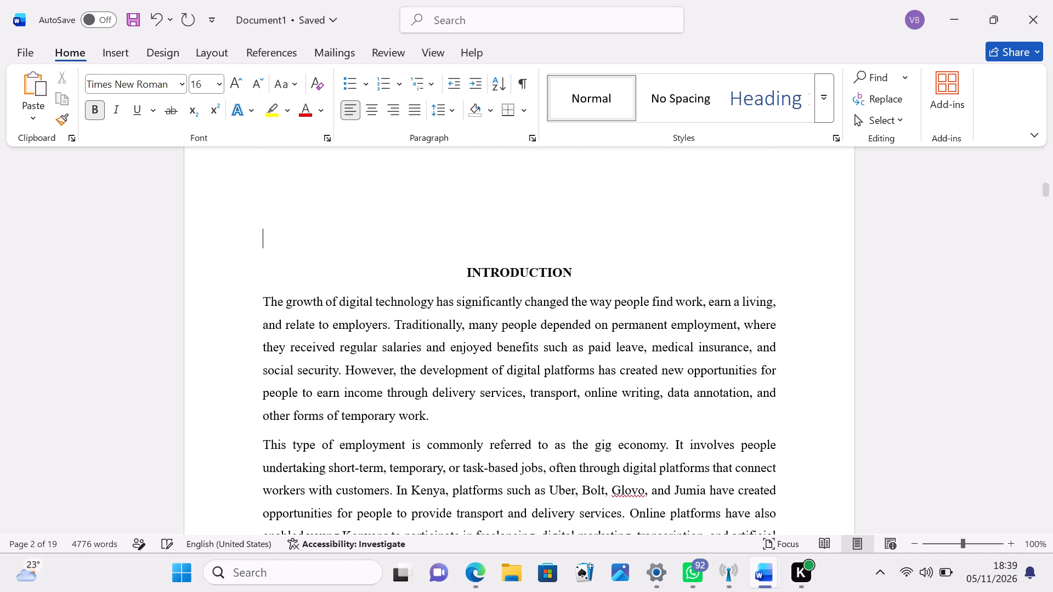
pyautogui.press('BackSpace')
pyautogui.press('BackSpace')
pyautogui.scroll(3, 437, 308)
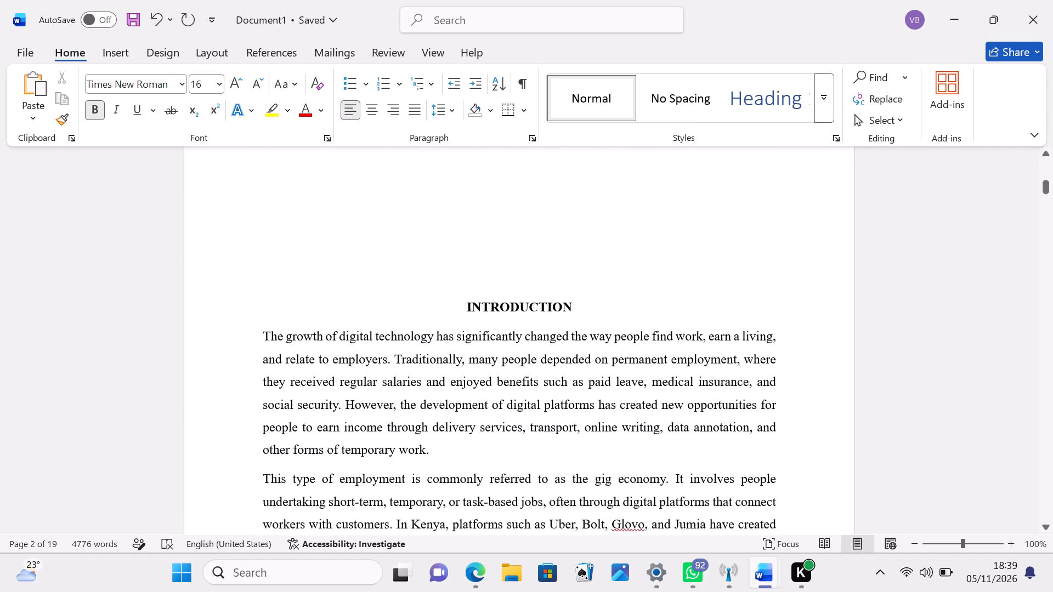
pyautogui.scroll(3, 437, 308)
pyautogui.press('BackSpace')
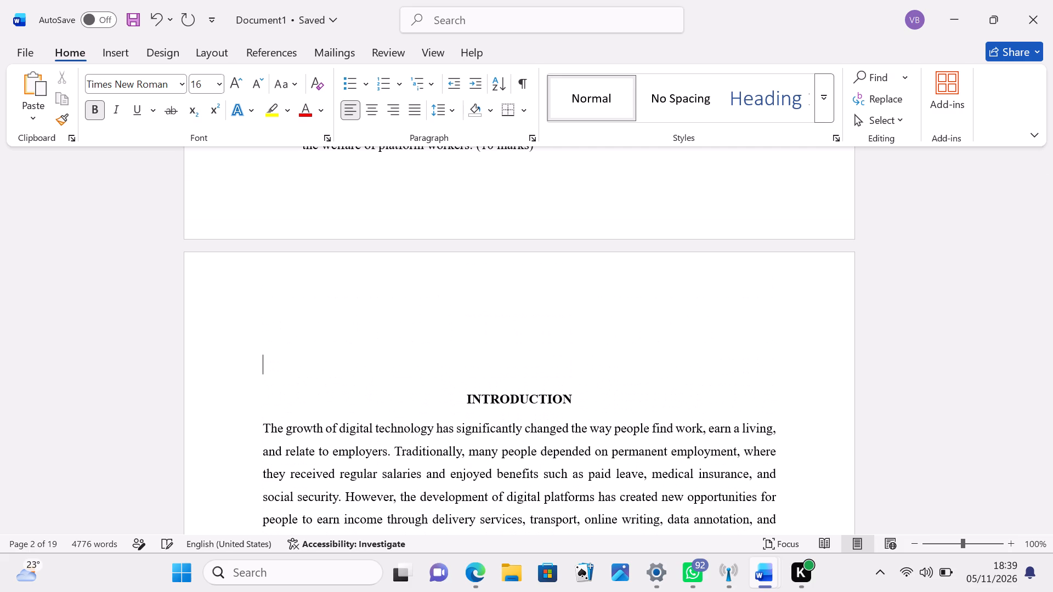
pyautogui.press('BackSpace')
pyautogui.press('BackSpace')
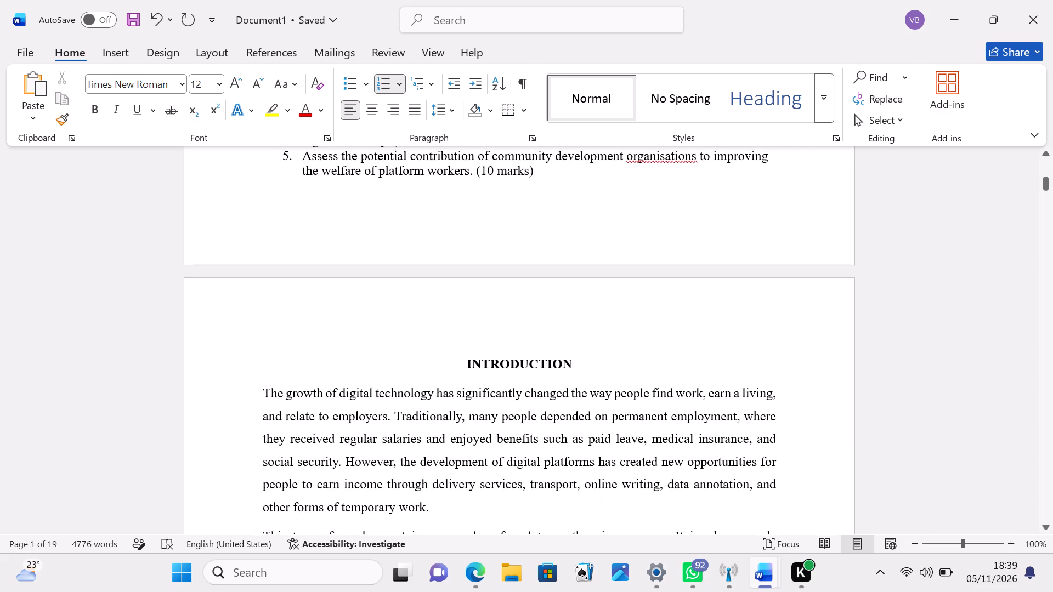
pyautogui.scroll(-2, 444, 320)
pyautogui.scroll(3, 444, 320)
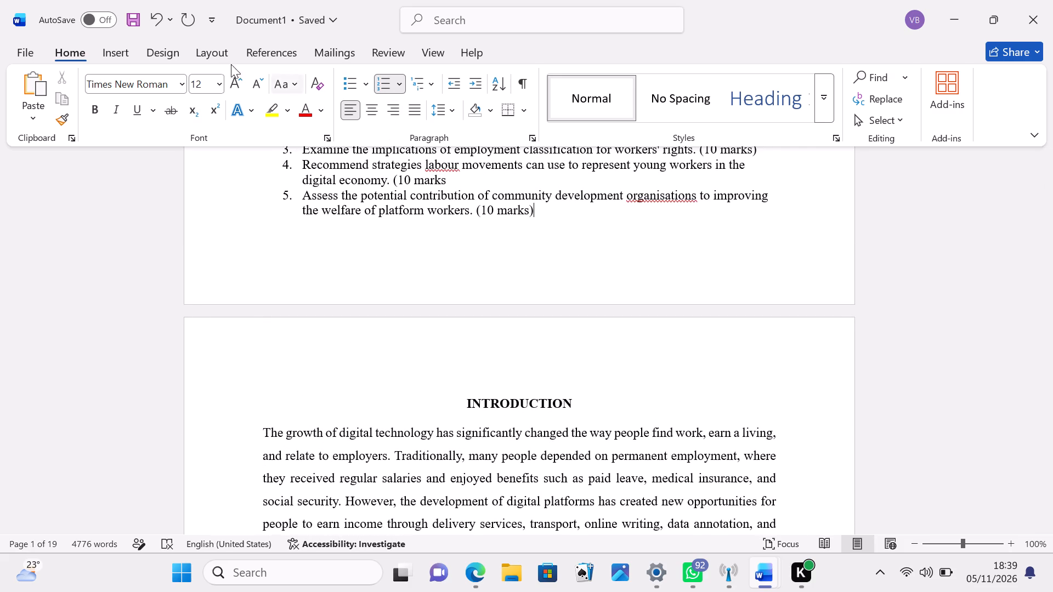
# Add Plain Number 2 page numbers at the bottom of the pages, apply Different First Page, and close the footer.
pyautogui.click(124, 44)
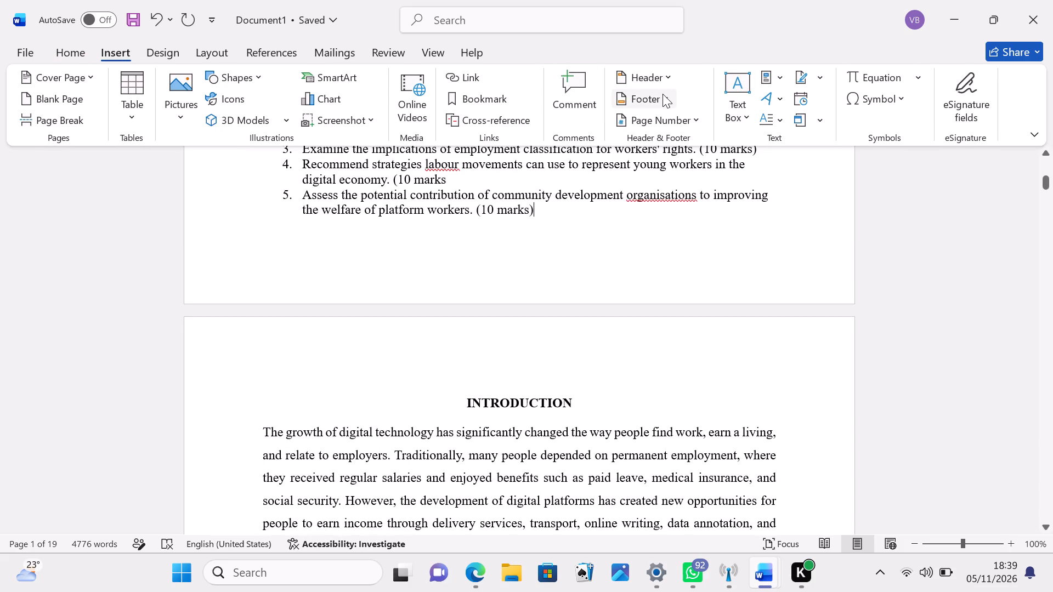
pyautogui.click(675, 119)
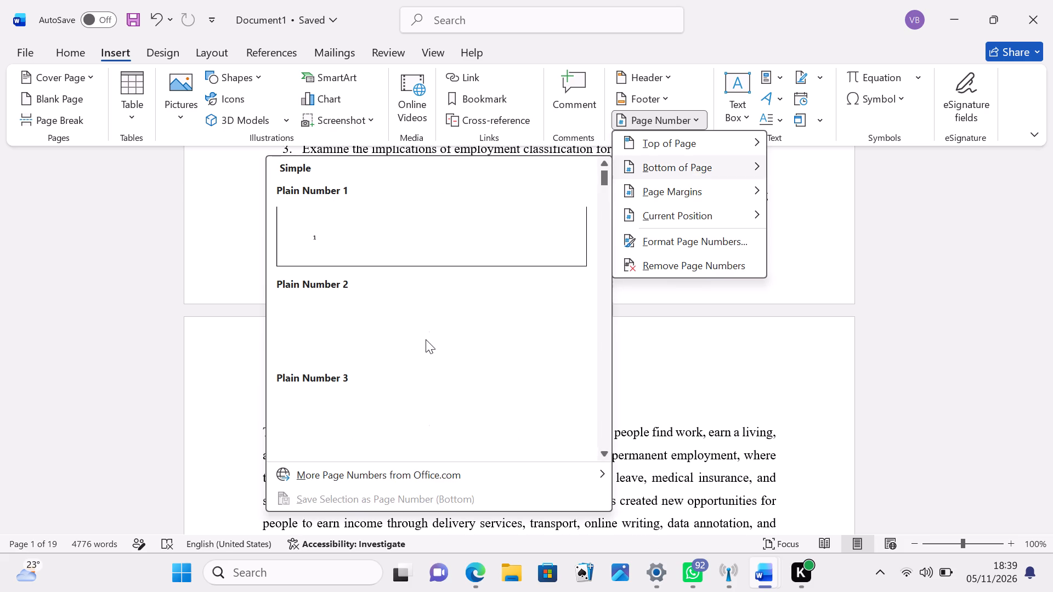
pyautogui.click(426, 339)
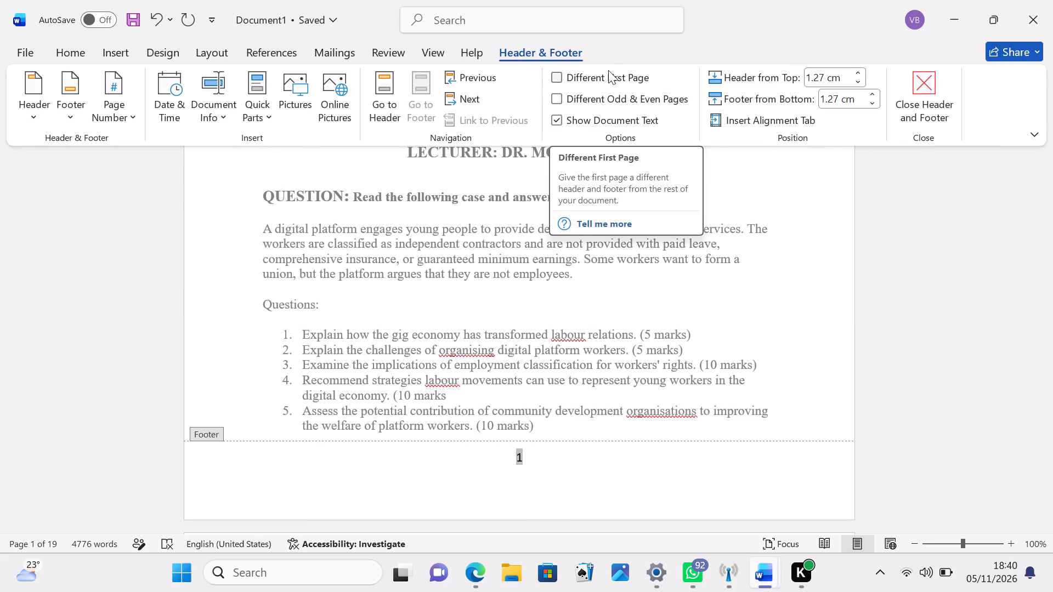
pyautogui.click(608, 70)
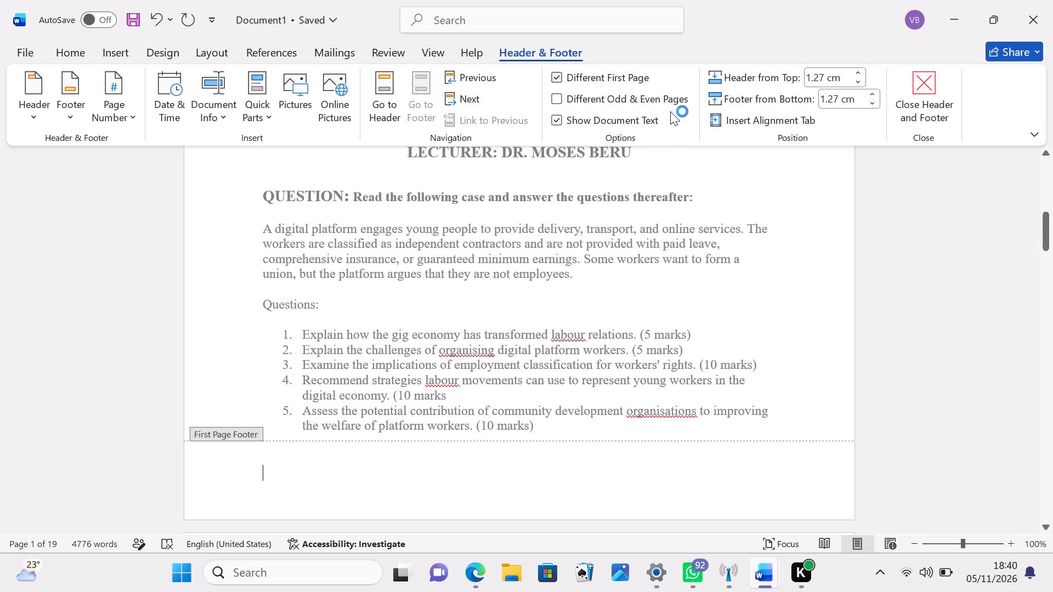
pyautogui.click(626, 136)
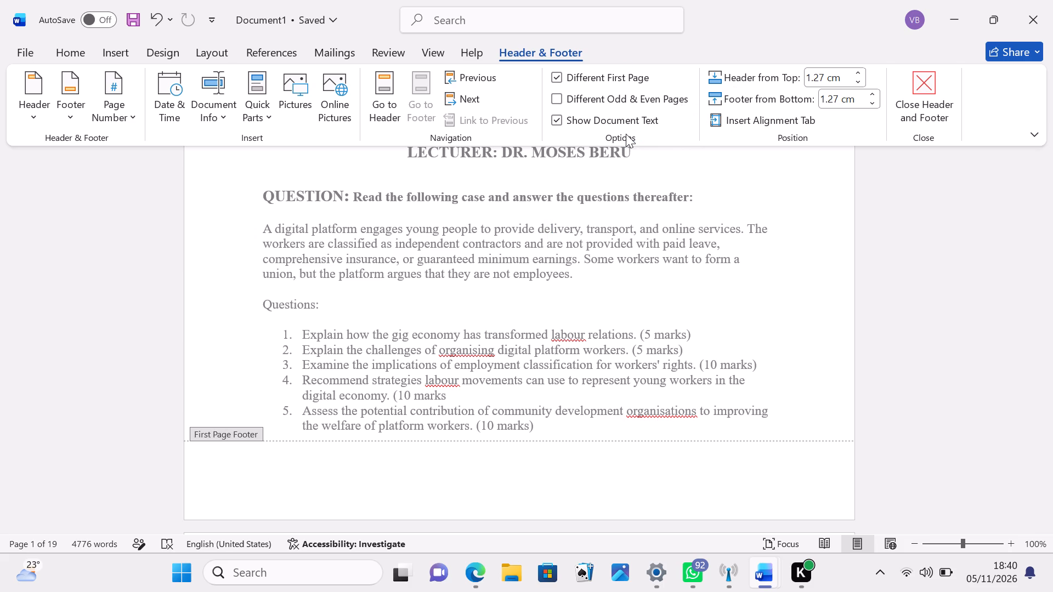
pyautogui.click(626, 134)
pyautogui.click(904, 81)
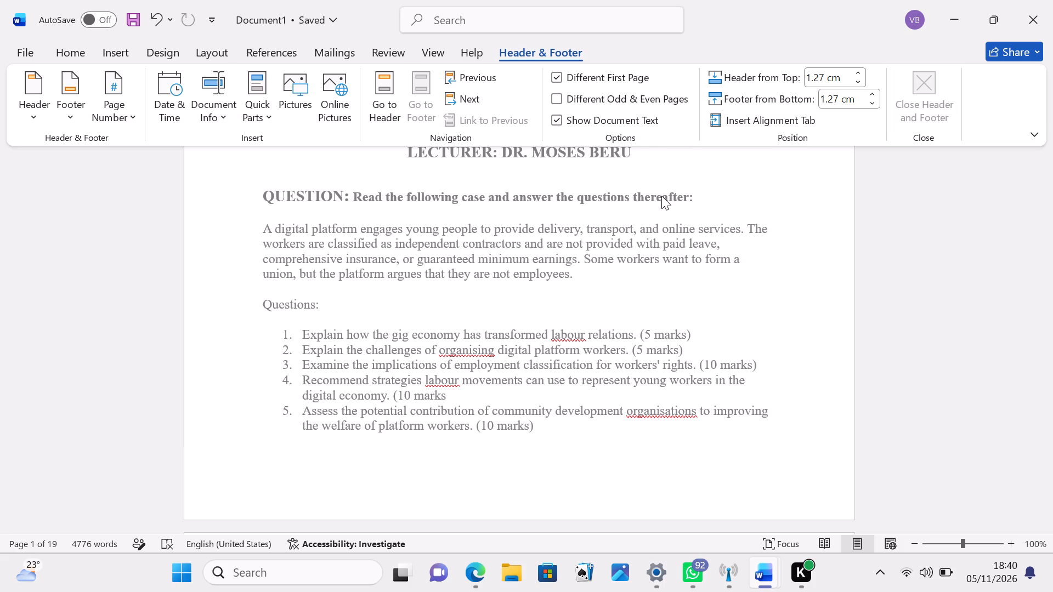
# Check the page numbering and layout from the first page through the References and Conclusion pages.
pyautogui.scroll(-4, 693, 221)
pyautogui.scroll(-2, 307, 322)
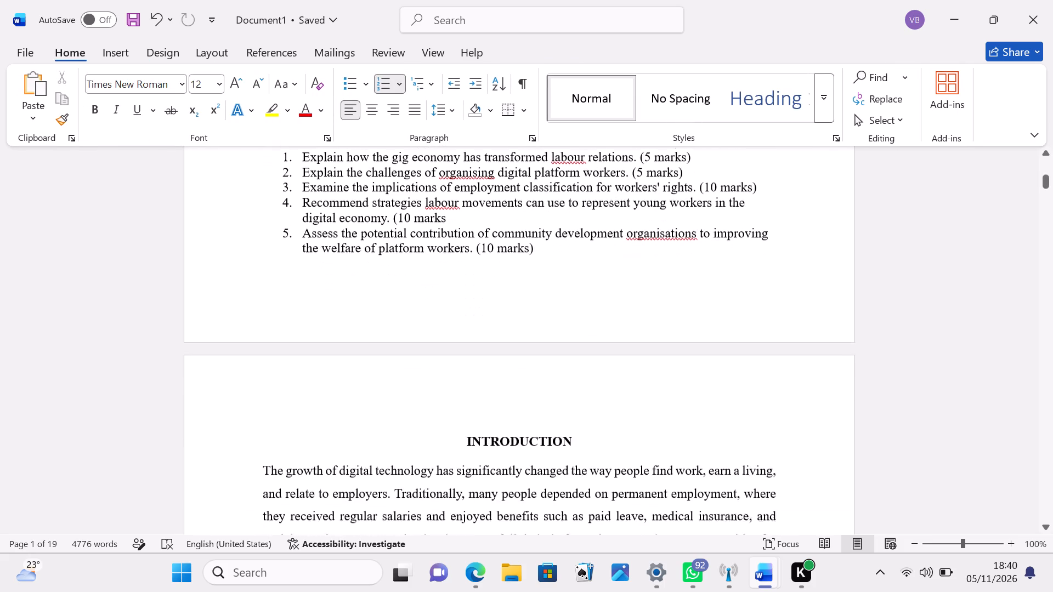
pyautogui.scroll(-20, 312, 325)
pyautogui.scroll(-2, 312, 325)
pyautogui.scroll(6, 337, 333)
pyautogui.scroll(-11, 337, 333)
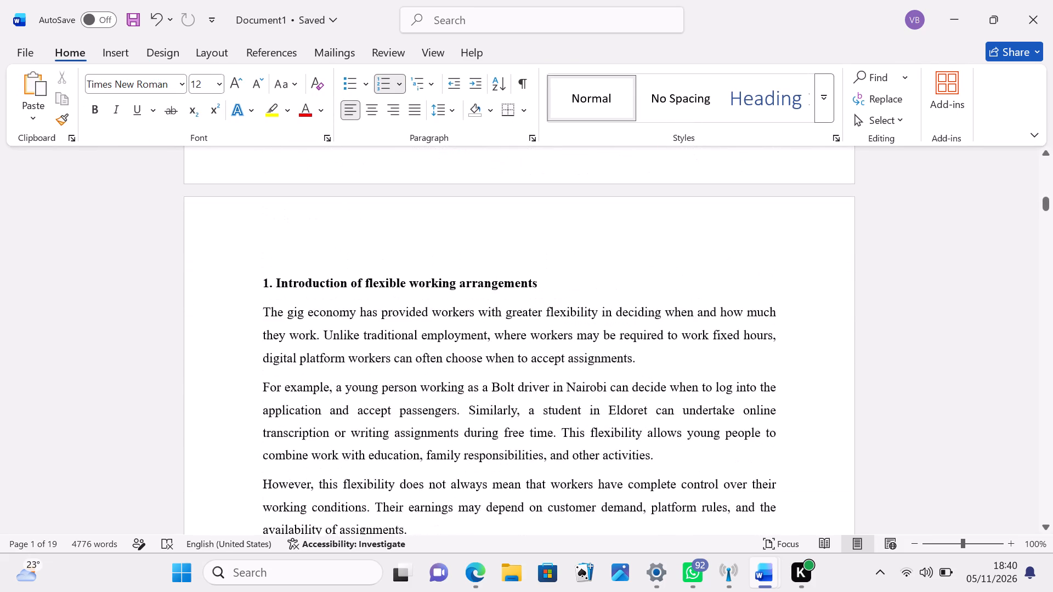
pyautogui.scroll(-4, 341, 327)
pyautogui.scroll(-20, 341, 327)
pyautogui.scroll(-20, 341, 327)
pyautogui.scroll(-7, 341, 327)
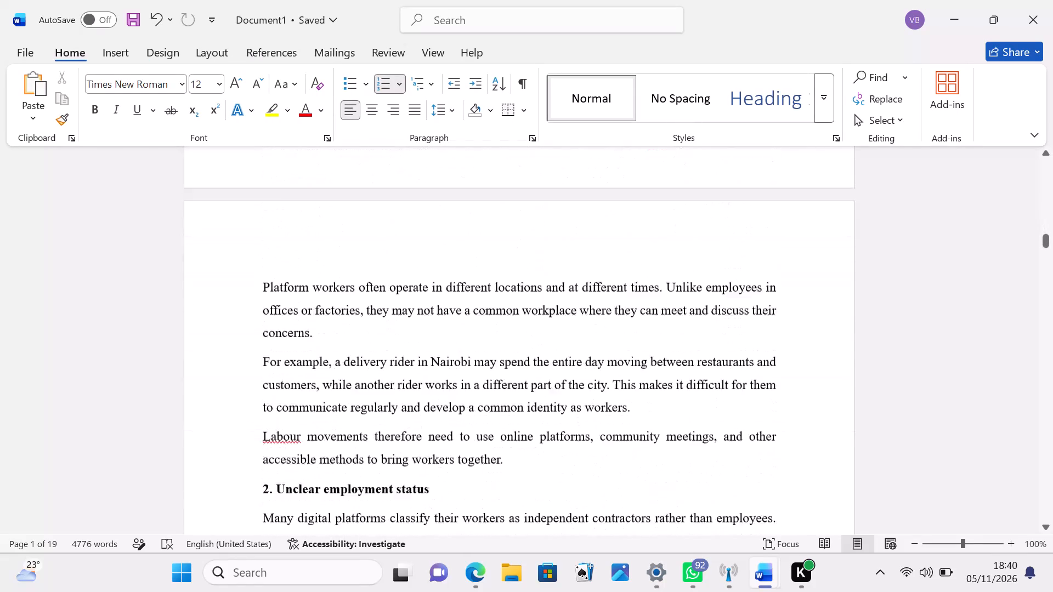
pyautogui.scroll(-15, 343, 345)
pyautogui.scroll(-14, 339, 358)
pyautogui.scroll(1, 339, 362)
pyautogui.scroll(-17, 339, 362)
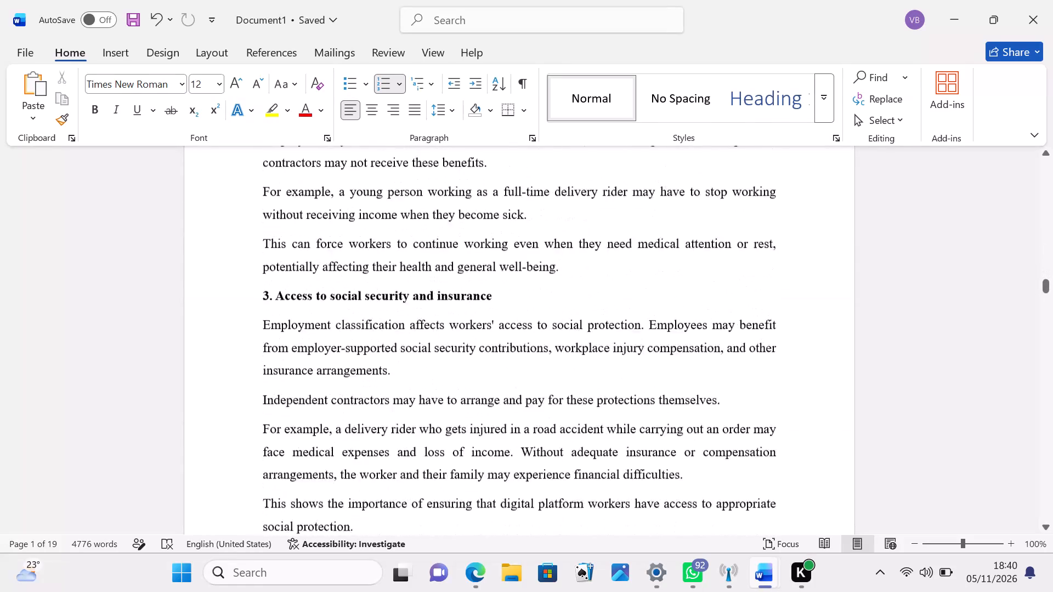
pyautogui.moveTo(1043, 289); pyautogui.dragTo(1037, 553)
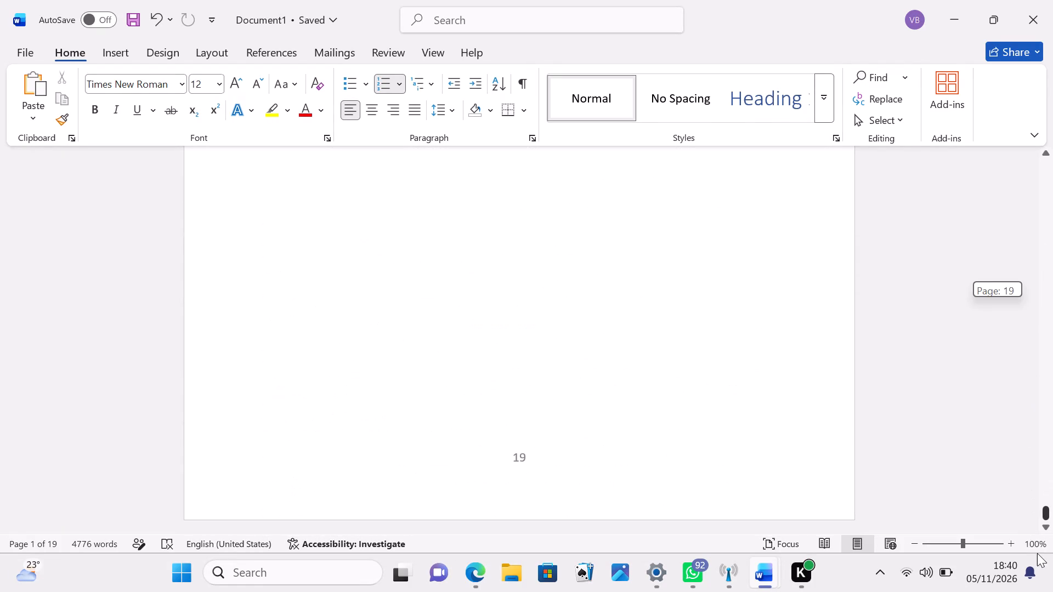
pyautogui.moveTo(1037, 553); pyautogui.dragTo(1038, 553)
pyautogui.scroll(19, 386, 369)
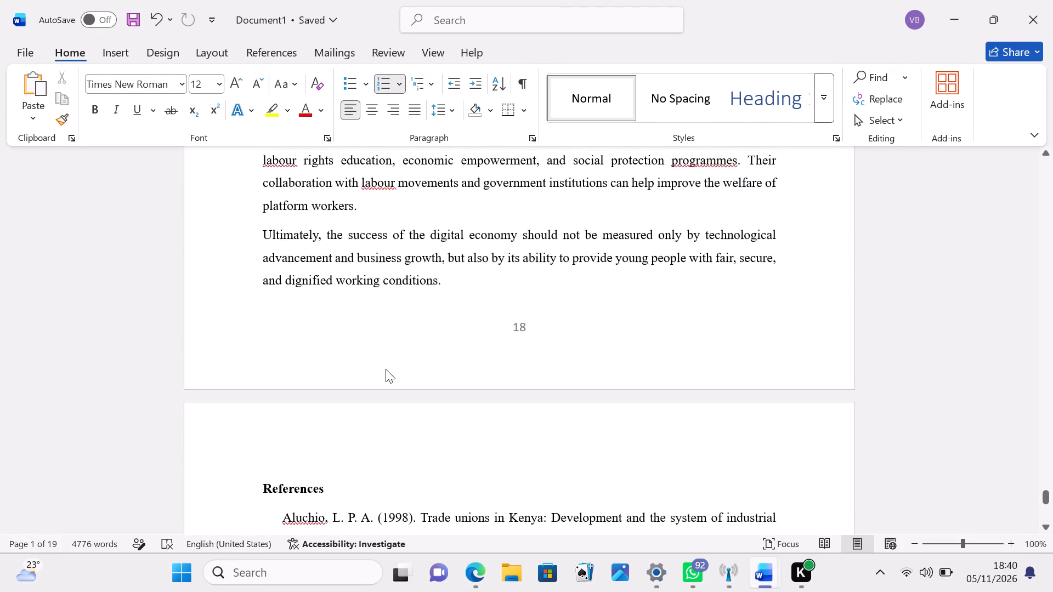
pyautogui.scroll(14, 386, 369)
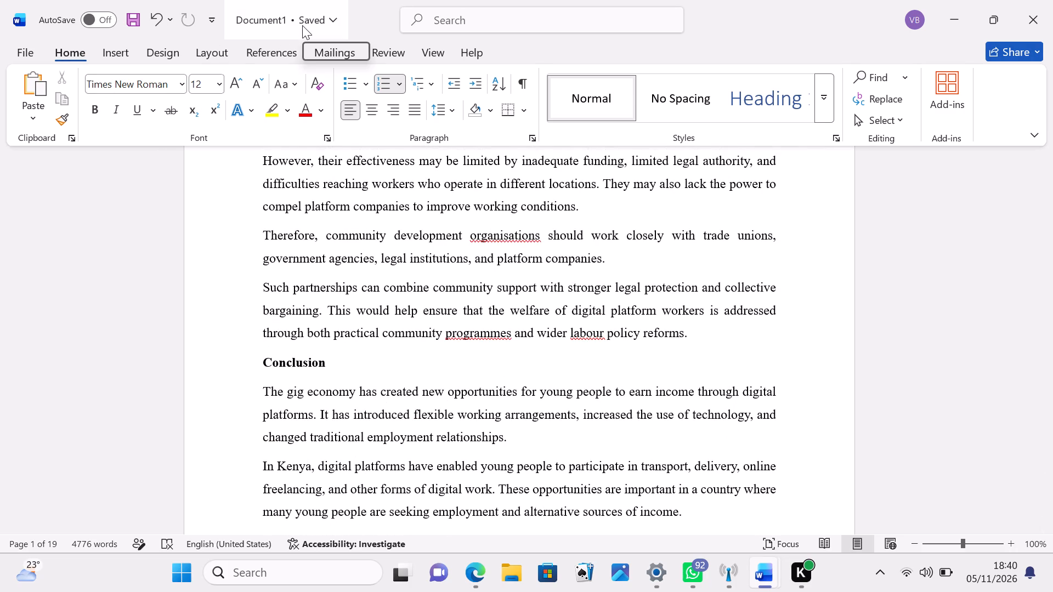
# Save the assignment as a Word Document named CMD 413 in the OneDrive Documents folder.
pyautogui.click(34, 48)
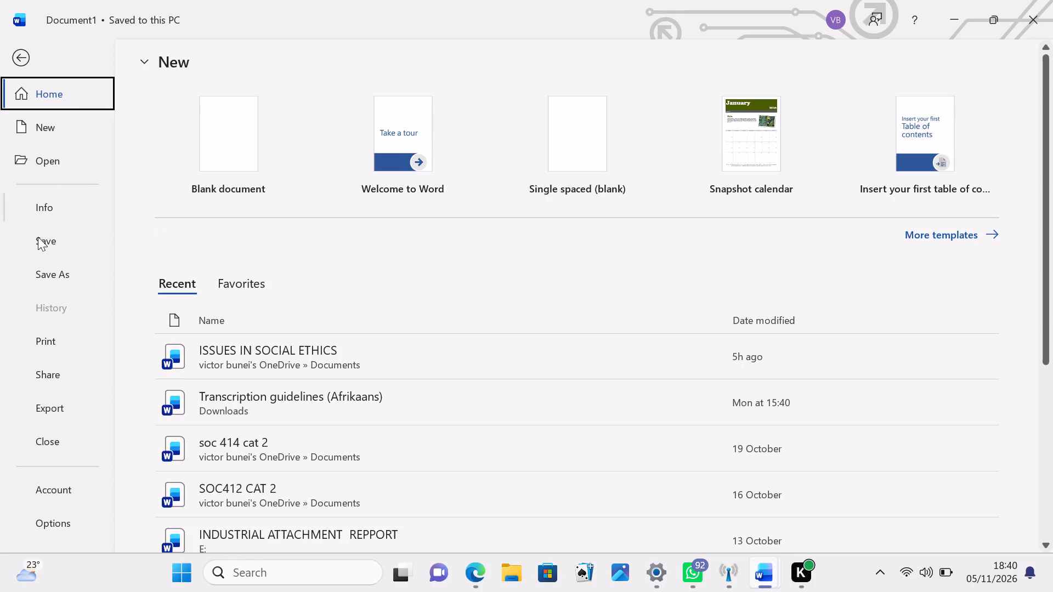
pyautogui.click(57, 269)
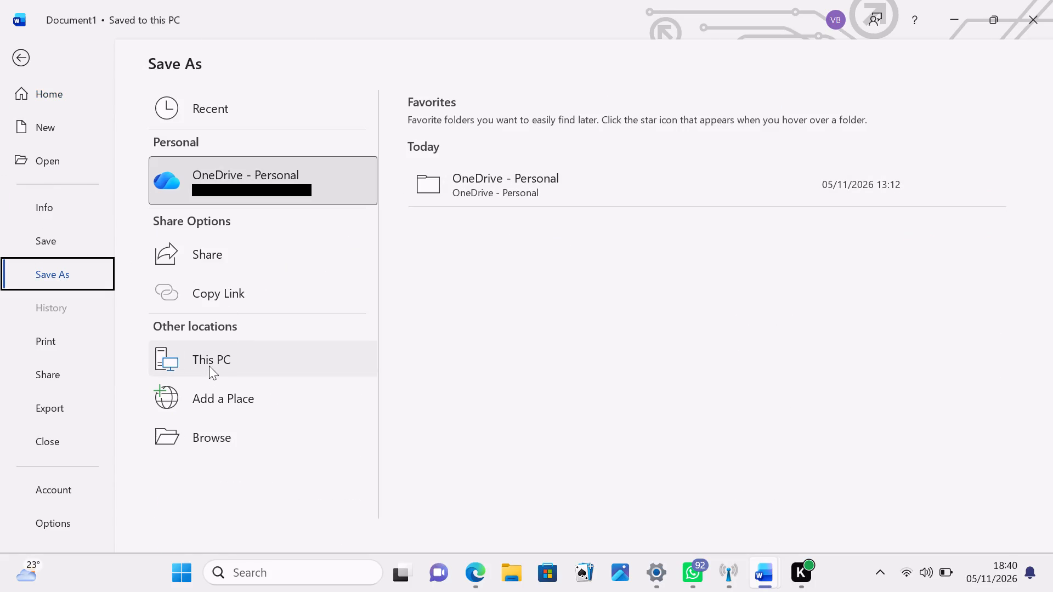
pyautogui.click(257, 343)
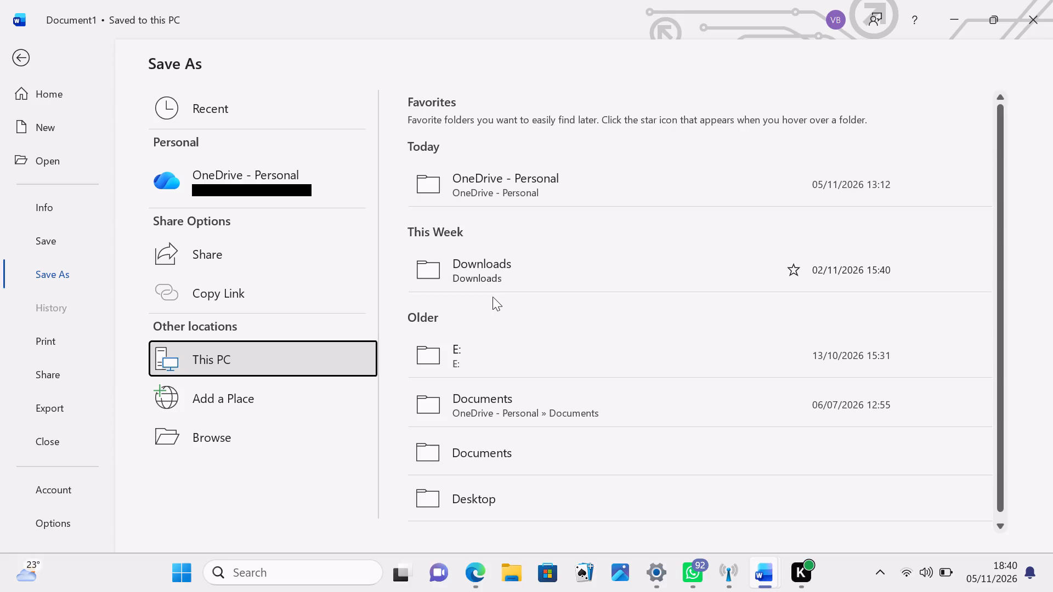
pyautogui.click(485, 406)
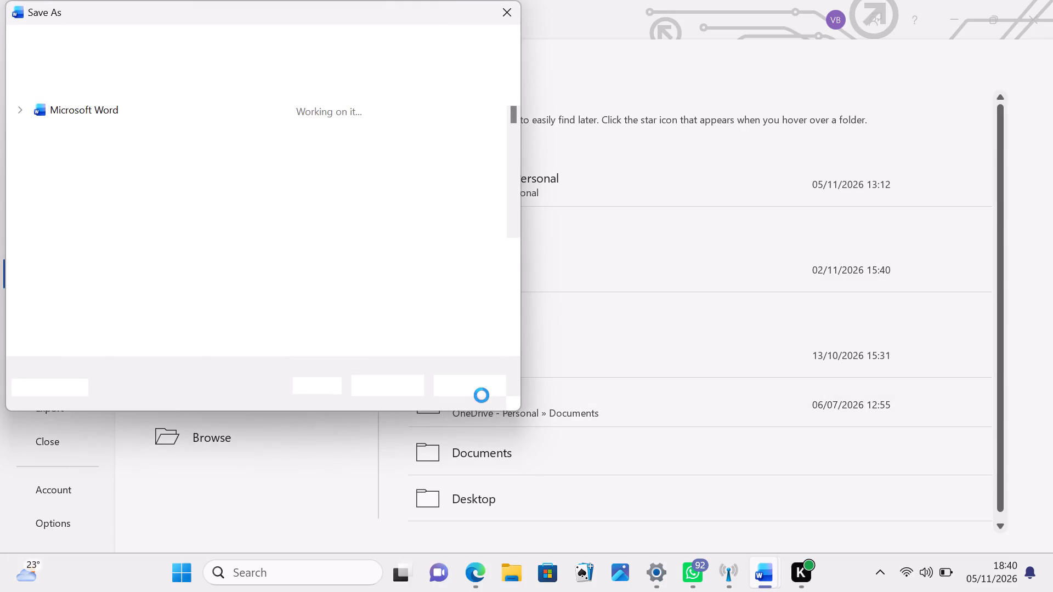
pyautogui.click(219, 254)
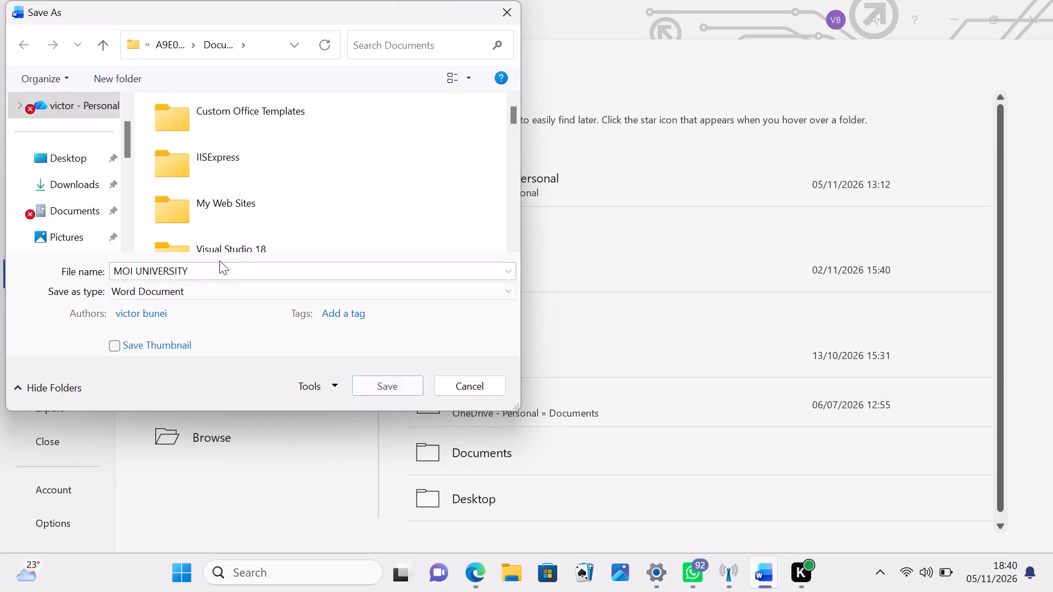
pyautogui.click(216, 267)
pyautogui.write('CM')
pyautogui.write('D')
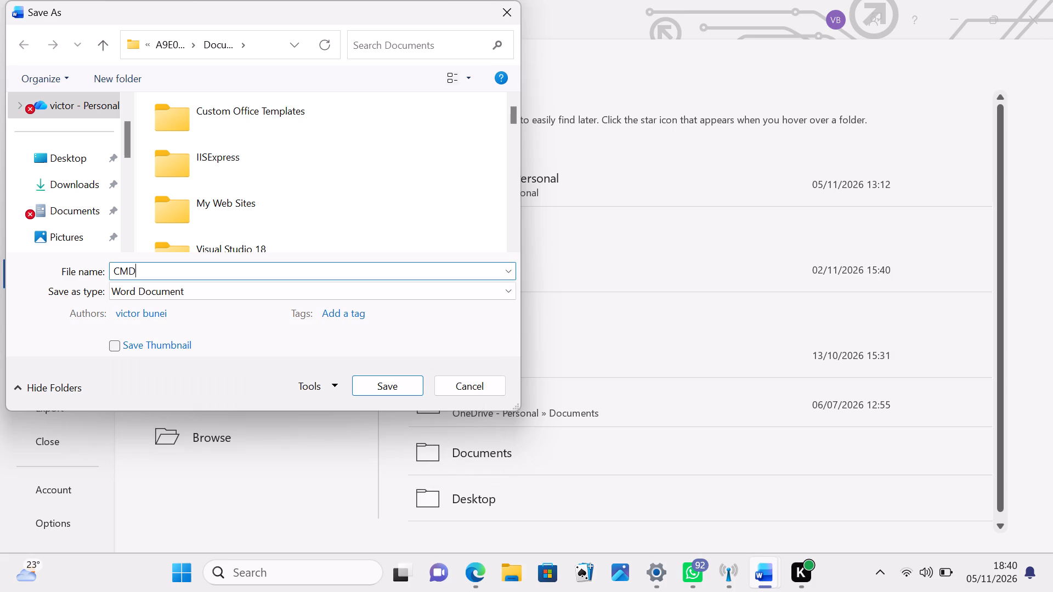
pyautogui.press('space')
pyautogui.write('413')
pyautogui.click(372, 384)
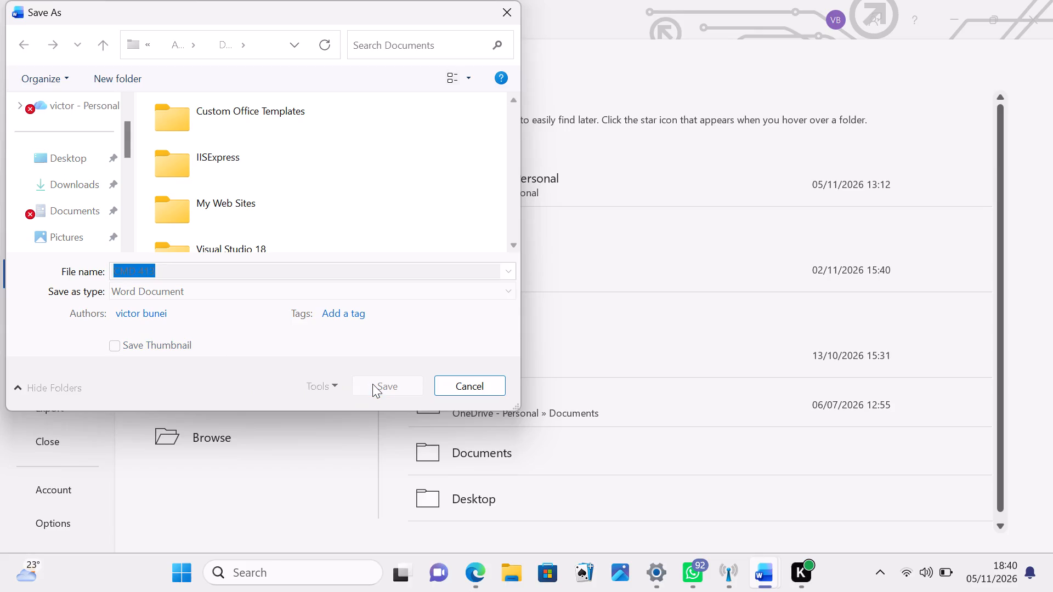